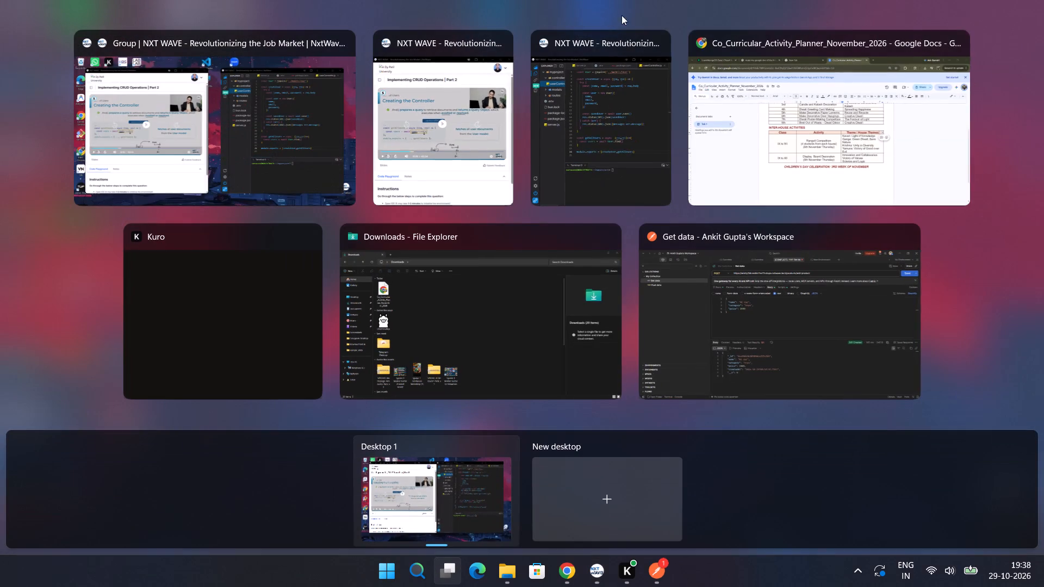
Switch to the Co_Curricular_Activity_Planner_November_2026 document in Google Docs.
{"action": "left_click", "coordinate": [744, 115]}
{"action": "scroll", "coordinate": [716, 295], "scroll_direction": "up", "scroll_amount": 1}
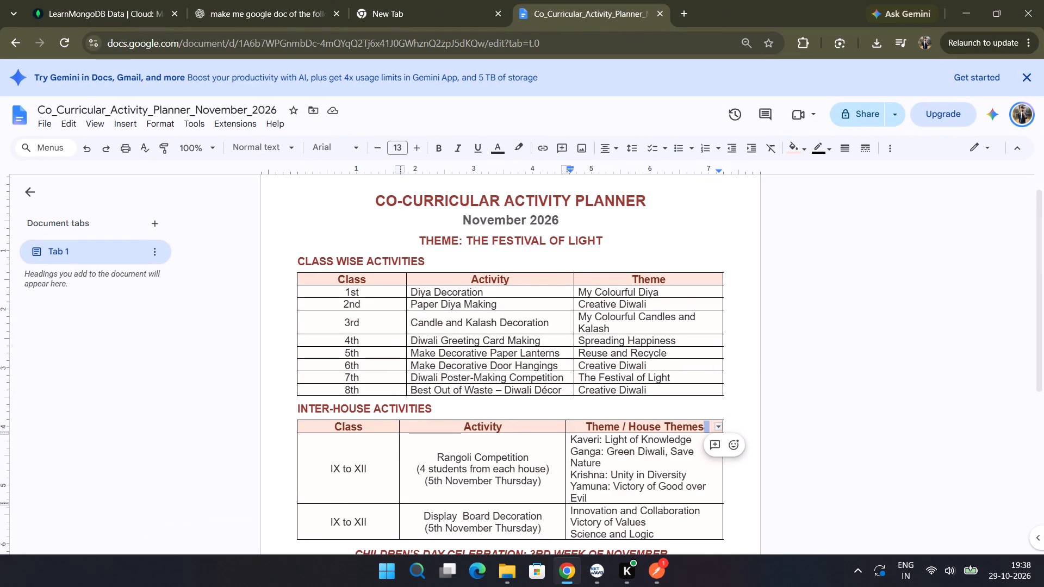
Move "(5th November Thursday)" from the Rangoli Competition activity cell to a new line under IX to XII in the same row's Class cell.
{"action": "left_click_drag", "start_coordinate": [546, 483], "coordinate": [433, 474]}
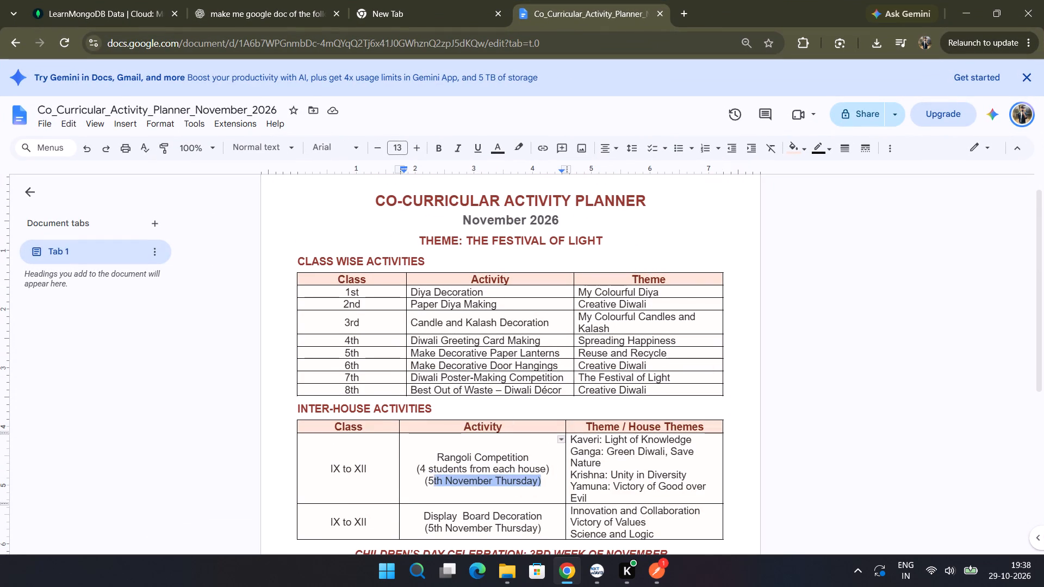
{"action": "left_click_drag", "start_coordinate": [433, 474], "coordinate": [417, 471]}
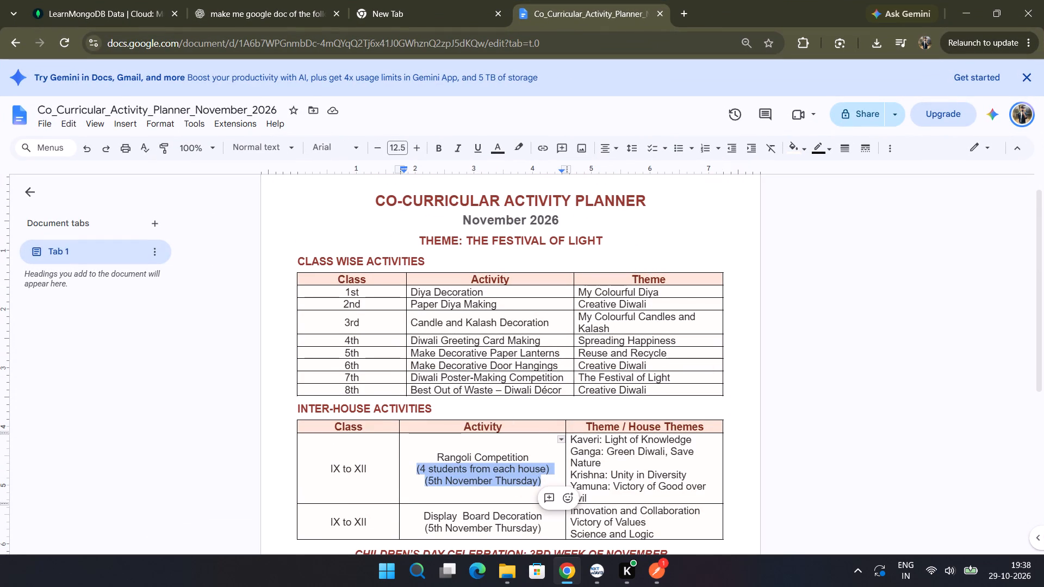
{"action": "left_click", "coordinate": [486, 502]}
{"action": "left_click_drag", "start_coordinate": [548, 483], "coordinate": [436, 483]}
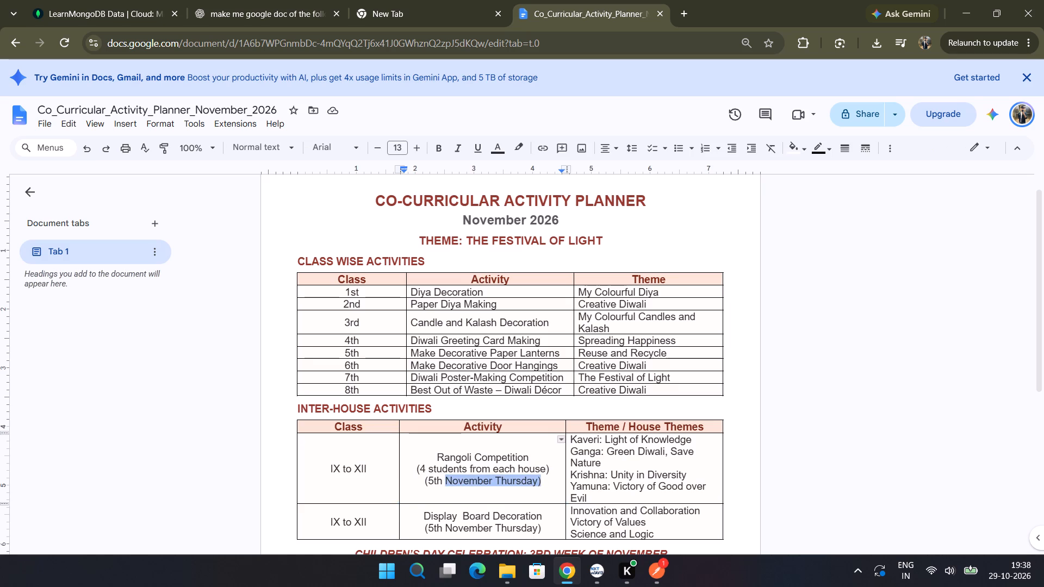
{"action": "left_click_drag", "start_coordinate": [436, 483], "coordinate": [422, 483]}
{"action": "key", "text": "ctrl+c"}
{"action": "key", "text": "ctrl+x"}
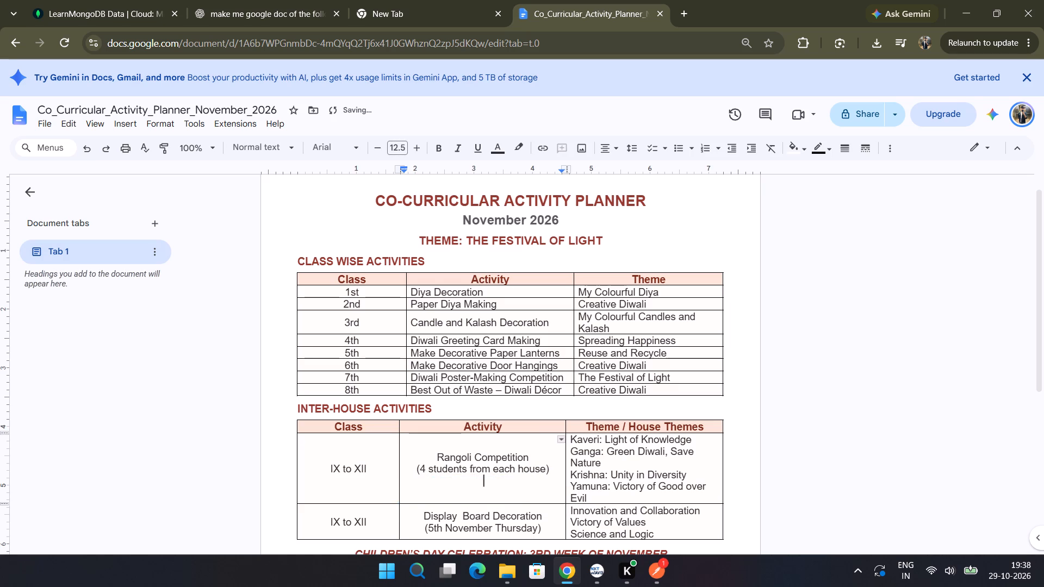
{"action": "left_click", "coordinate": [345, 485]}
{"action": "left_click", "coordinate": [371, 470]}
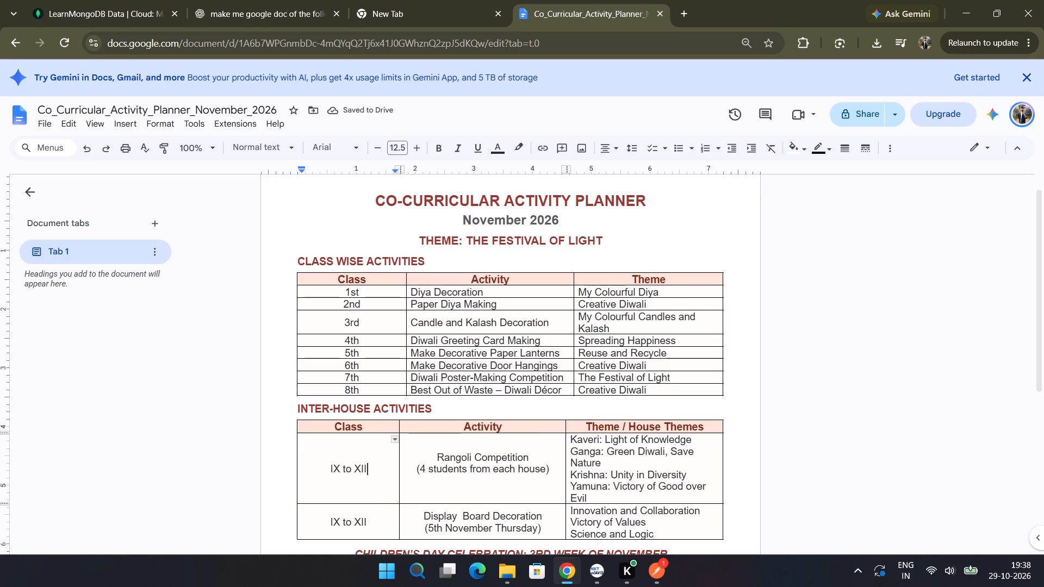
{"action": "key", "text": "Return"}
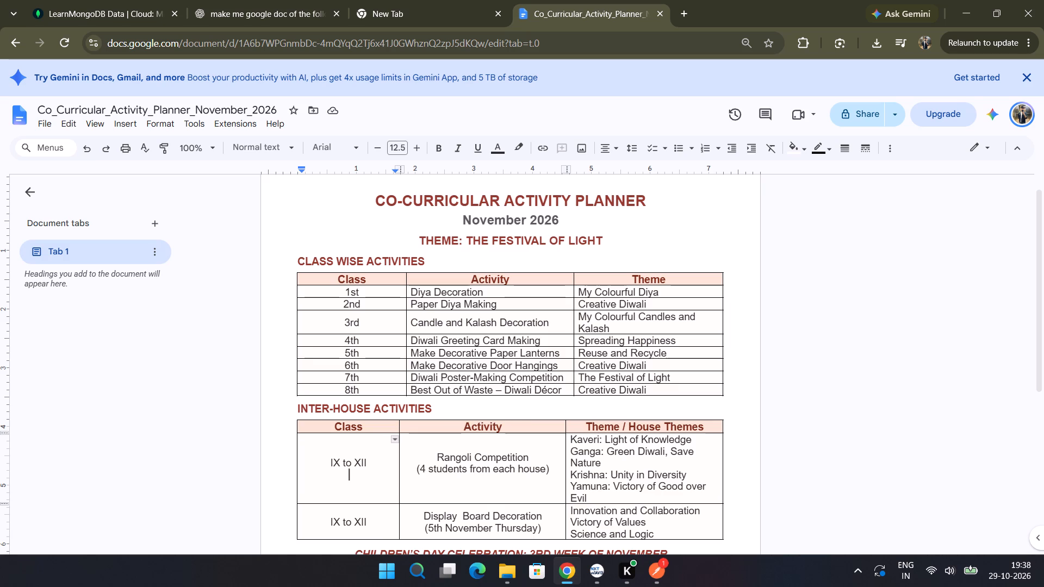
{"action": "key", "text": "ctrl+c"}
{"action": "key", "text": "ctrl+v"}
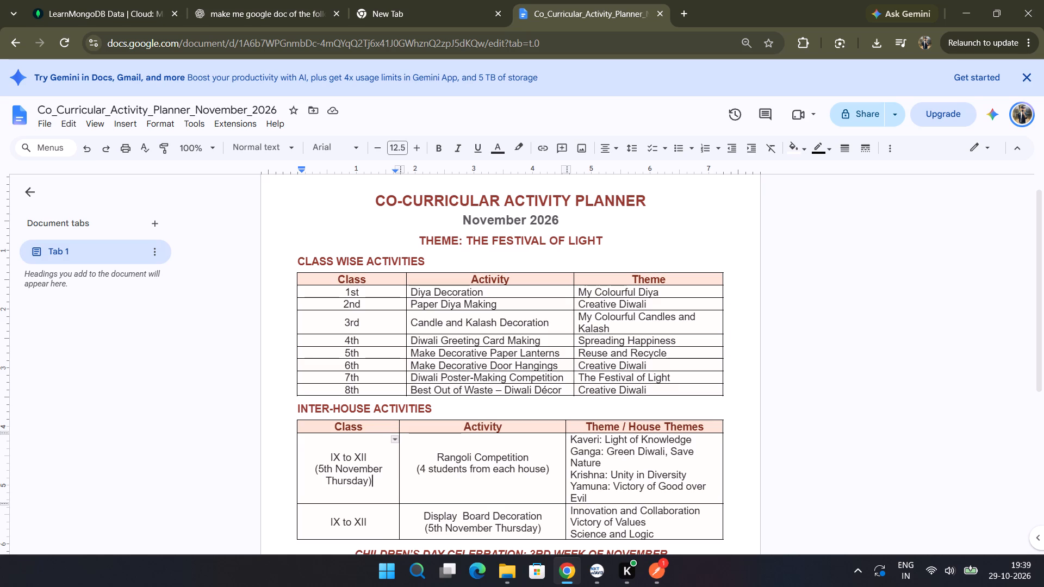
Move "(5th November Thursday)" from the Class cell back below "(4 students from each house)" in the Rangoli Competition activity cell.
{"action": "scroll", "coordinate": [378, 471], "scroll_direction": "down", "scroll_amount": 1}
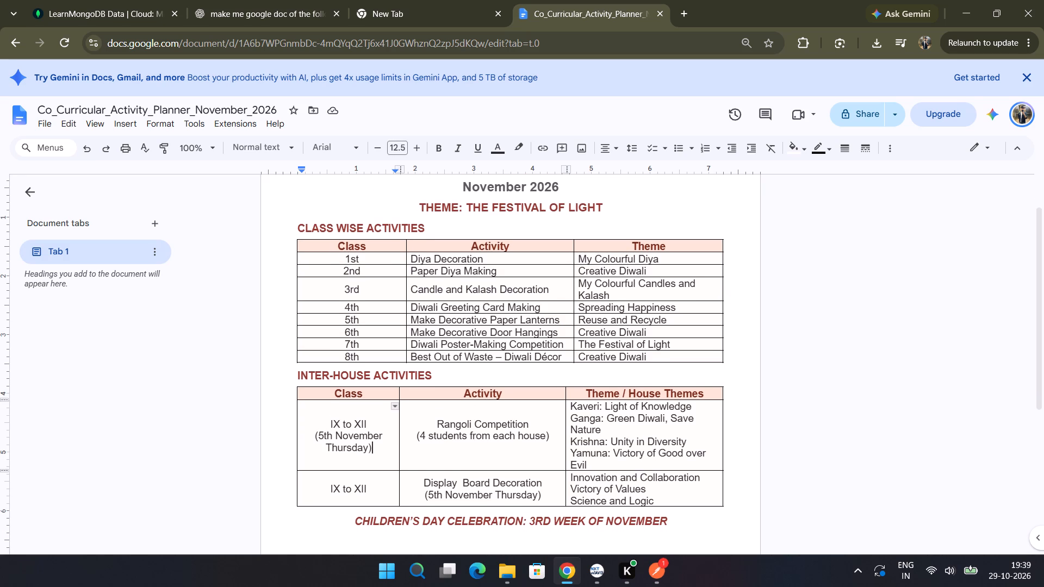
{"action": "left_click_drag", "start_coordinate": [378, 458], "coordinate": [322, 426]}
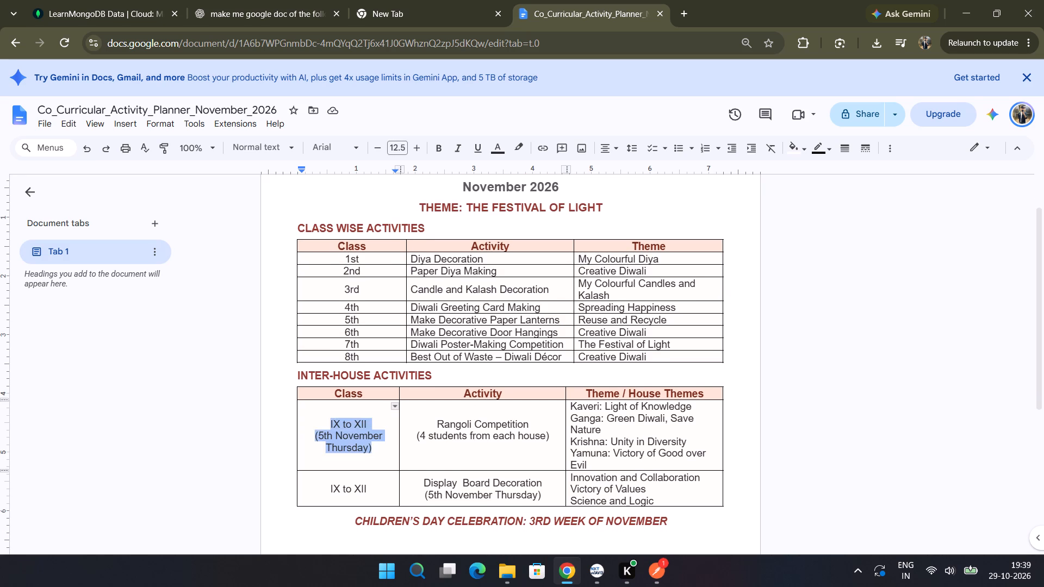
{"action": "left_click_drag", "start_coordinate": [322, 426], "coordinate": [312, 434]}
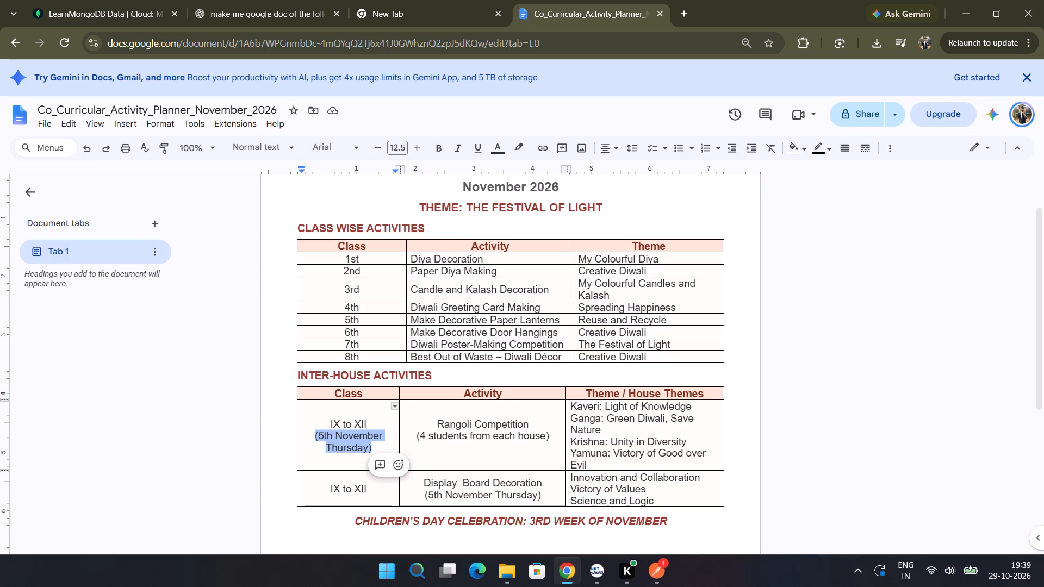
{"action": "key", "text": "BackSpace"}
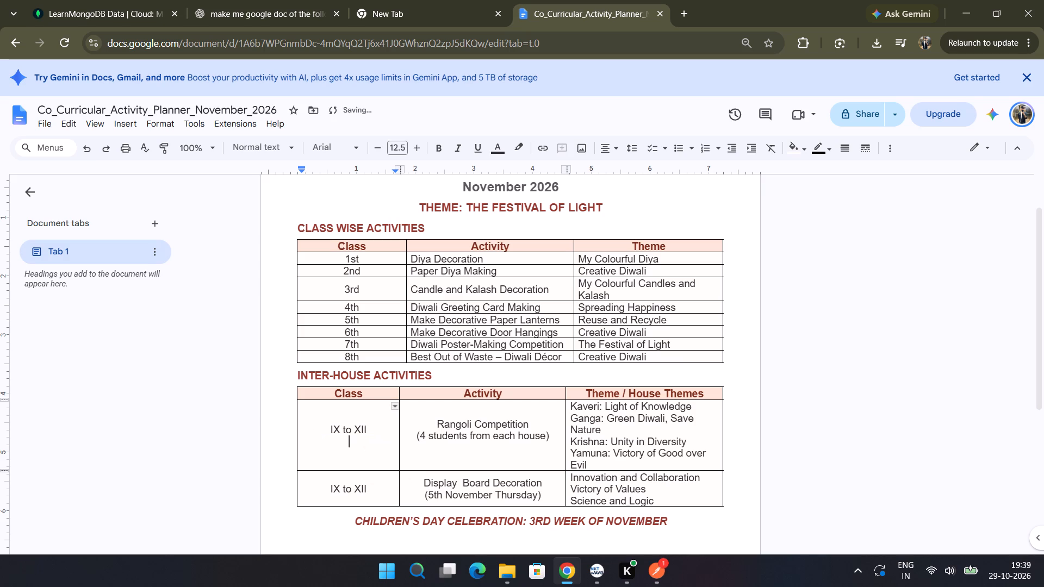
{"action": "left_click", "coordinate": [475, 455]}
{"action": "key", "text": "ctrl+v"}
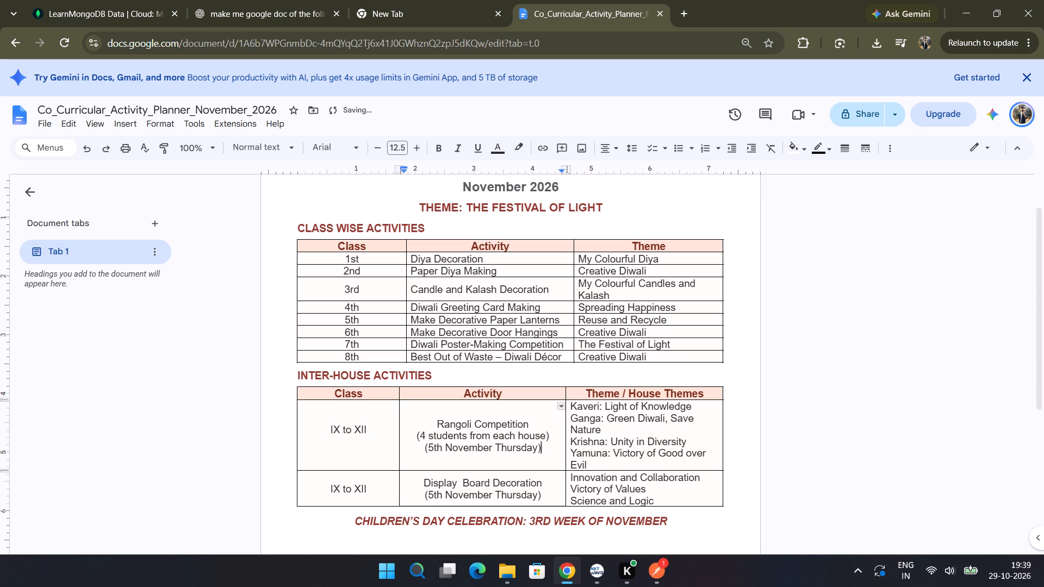
Add "(5th November Thursday)" on a new line under Diya Decoration in the 1st class row of the Class Wise Activities table.
{"action": "left_click", "coordinate": [499, 256]}
{"action": "key", "text": "Return"}
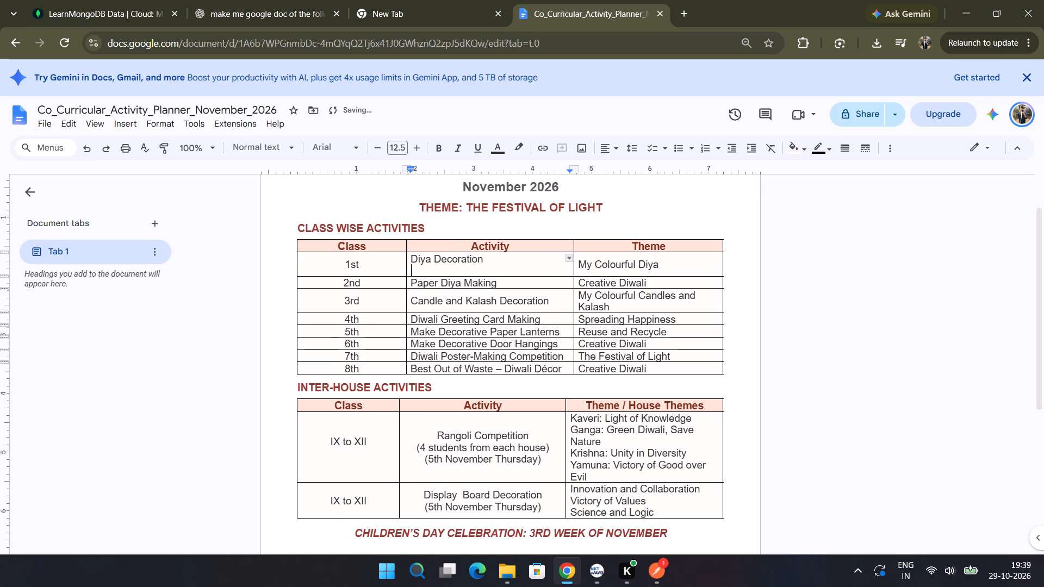
{"action": "left_click_drag", "start_coordinate": [542, 460], "coordinate": [413, 463]}
{"action": "key", "text": "ctrl+v"}
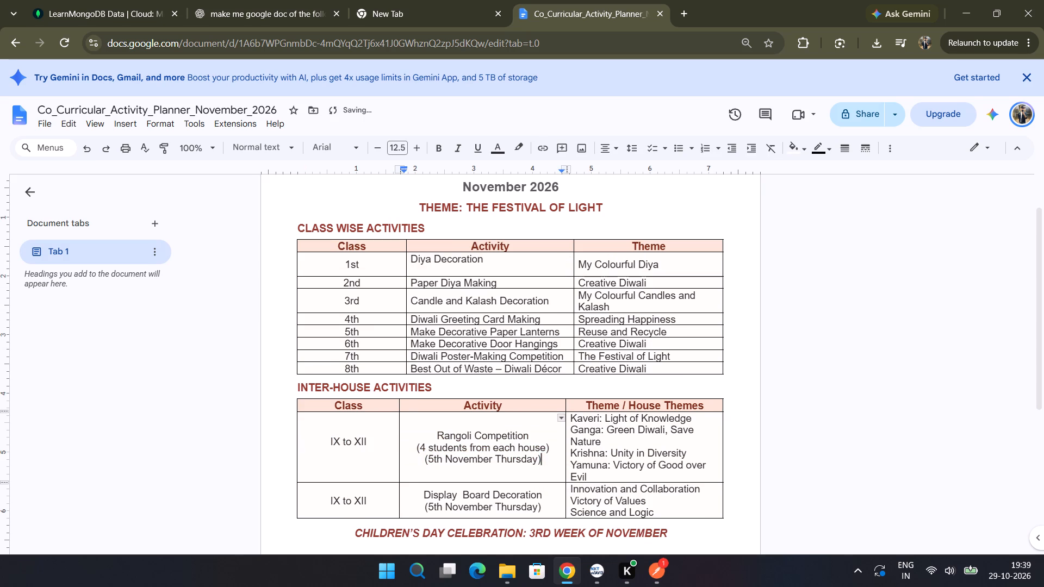
{"action": "key", "text": "ctrl+v"}
{"action": "key", "text": "ctrl+z"}
{"action": "left_click", "coordinate": [506, 266]}
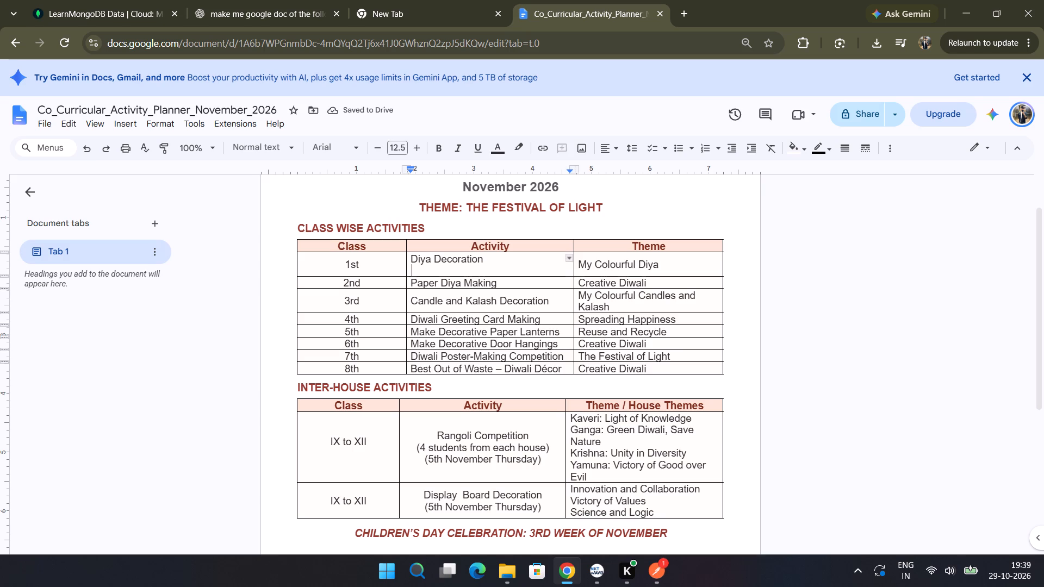
{"action": "key", "text": "ctrl+v"}
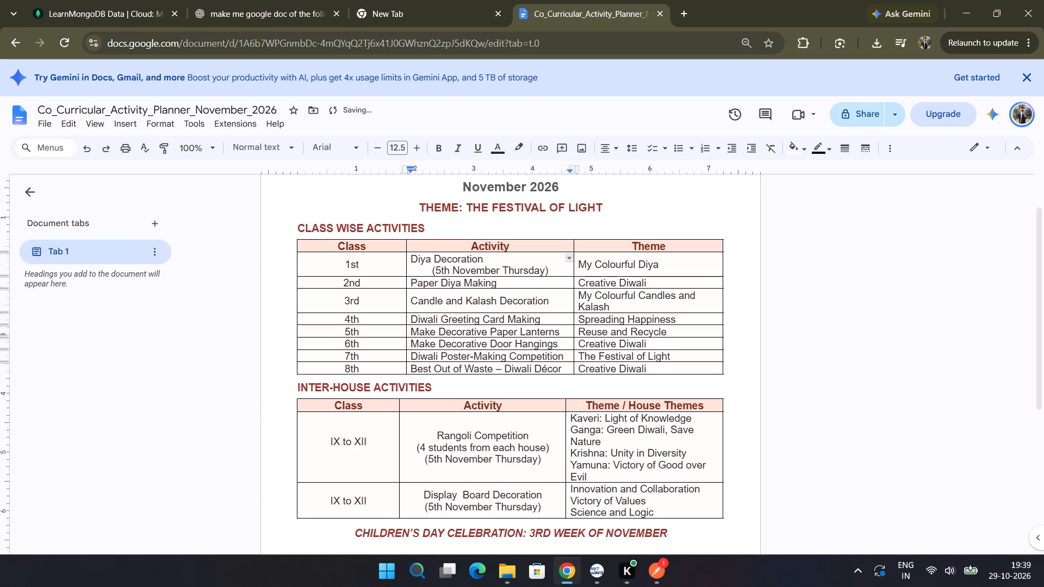
Add "(5th November Thursday)" on a new line under the 2nd and 3rd class activities, Paper Diya Making and Candle and Kalash Decoration.
{"action": "left_click", "coordinate": [521, 282]}
{"action": "key", "text": "Return"}
{"action": "key", "text": "ctrl+v"}
{"action": "left_click_drag", "start_coordinate": [507, 284], "coordinate": [493, 278]}
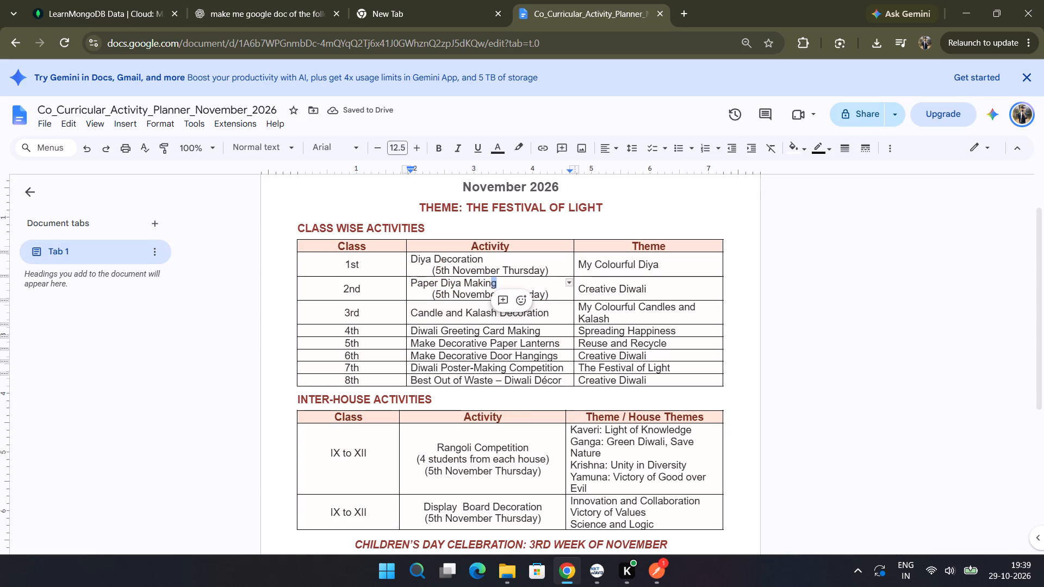
{"action": "left_click", "coordinate": [467, 307]}
{"action": "left_click", "coordinate": [558, 314]}
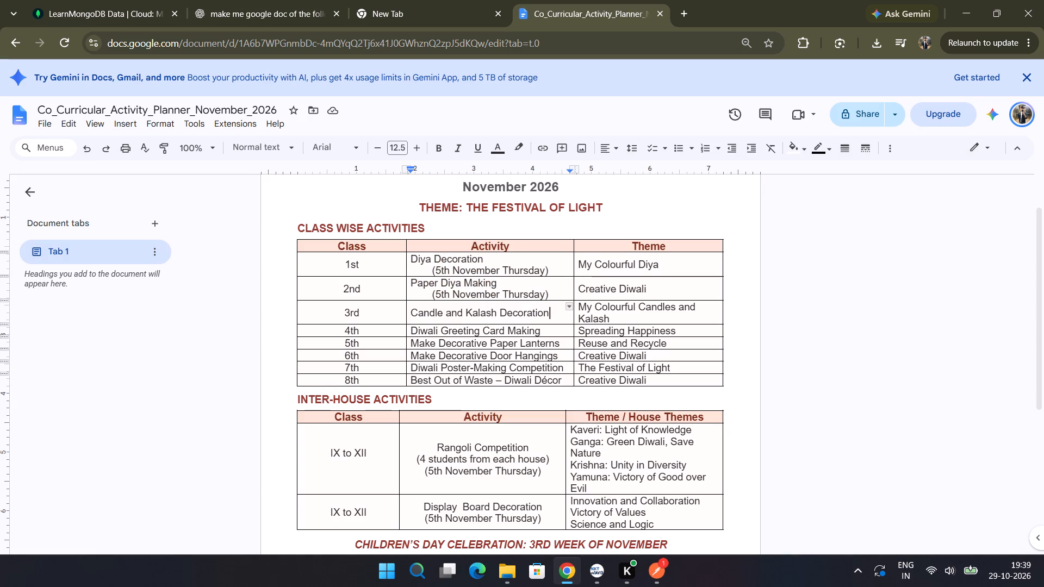
{"action": "key", "text": "ctrl+Return"}
{"action": "key", "text": "Return"}
{"action": "key", "text": "ctrl+v"}
Add "(5th November Thursday)" on a new line under the 4th and 5th class activities, Diwali Greeting Card Making and Make Decorative Paper Lanterns.
{"action": "left_click", "coordinate": [568, 334]}
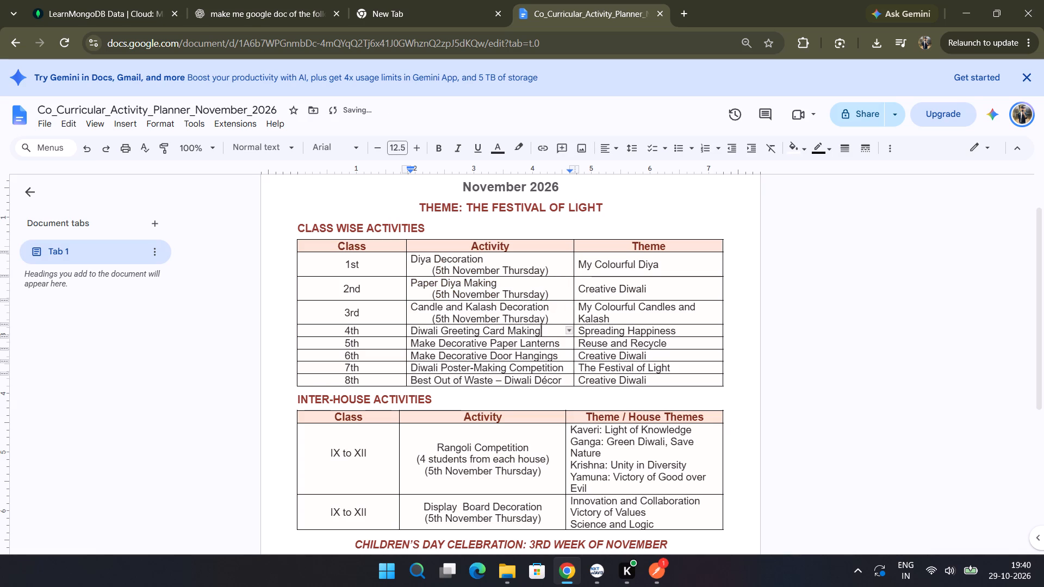
{"action": "key", "text": "ctrl+v"}
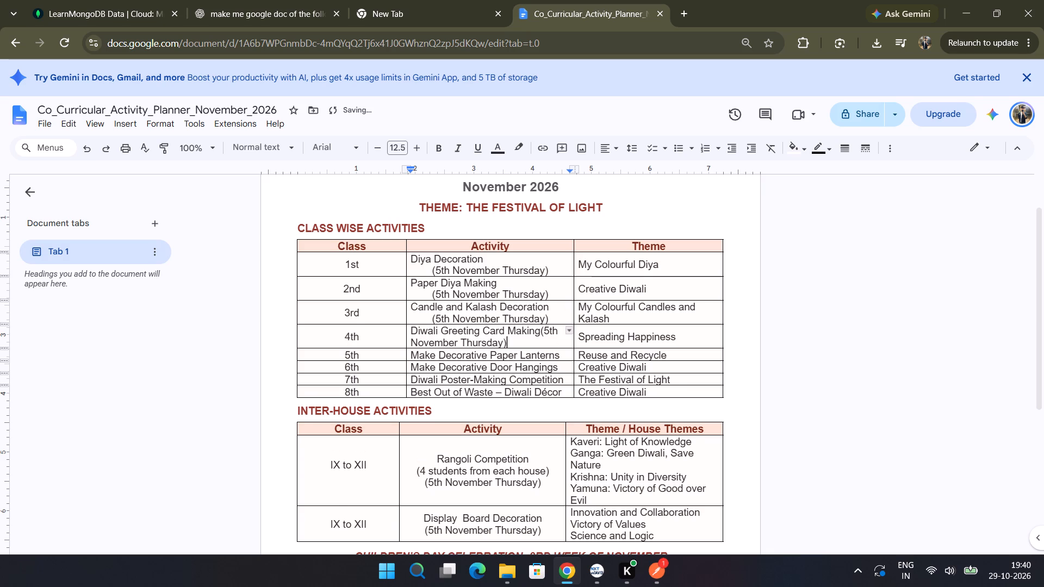
{"action": "key", "text": "ctrl+z"}
{"action": "key", "text": "Return"}
{"action": "key", "text": "ctrl+v"}
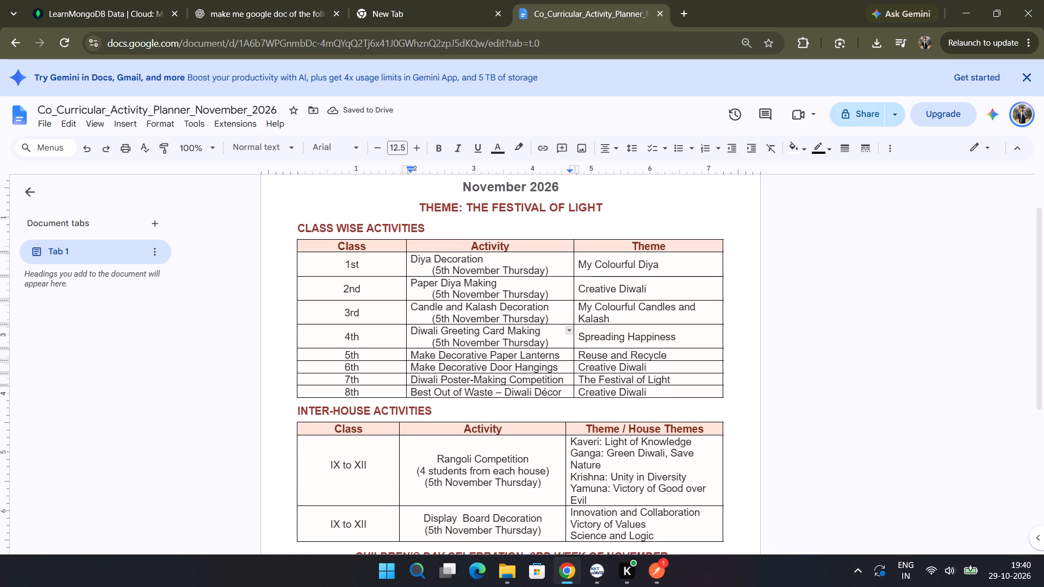
{"action": "left_click", "coordinate": [564, 353]}
{"action": "key", "text": "Return"}
{"action": "key", "text": "ctrl+v"}
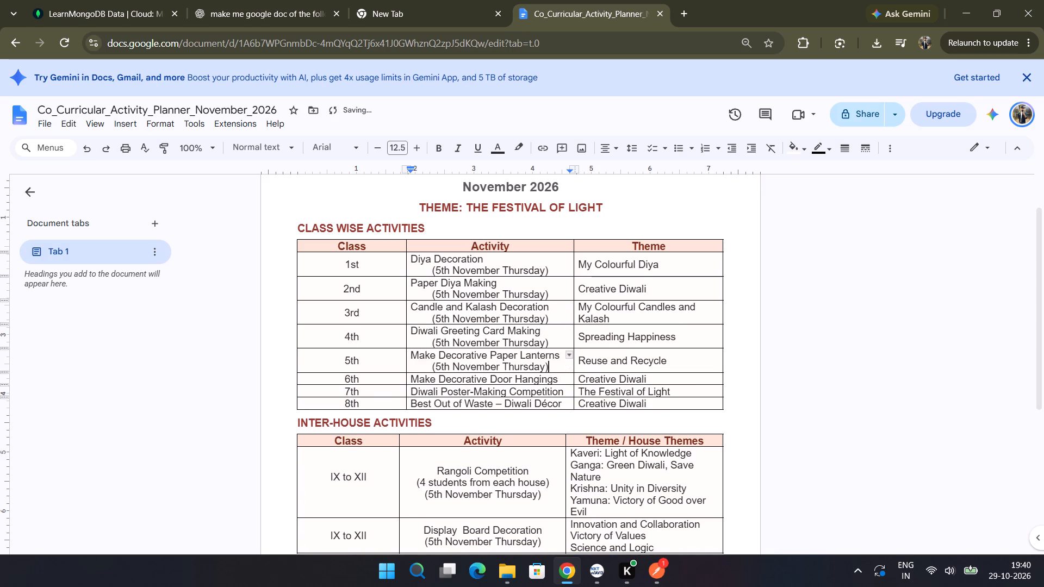
Add "(5th November Thursday)" on a new line under each of the 6th, 7th and 8th class activities in the Class Wise Activities table.
{"action": "left_click", "coordinate": [568, 378]}
{"action": "key", "text": "Return"}
{"action": "key", "text": "ctrl+v"}
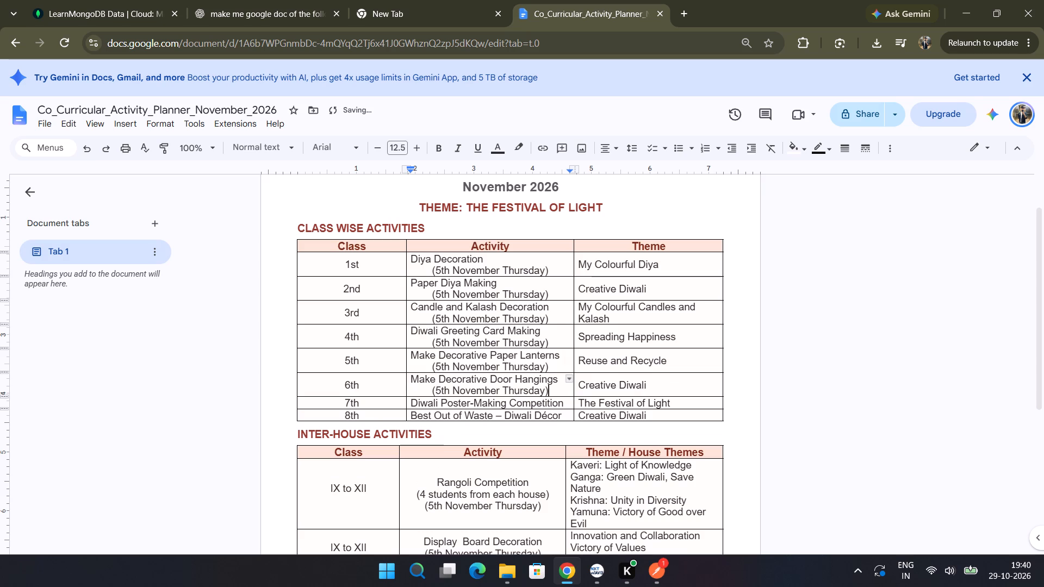
{"action": "left_click", "coordinate": [568, 403]}
{"action": "key", "text": "Return"}
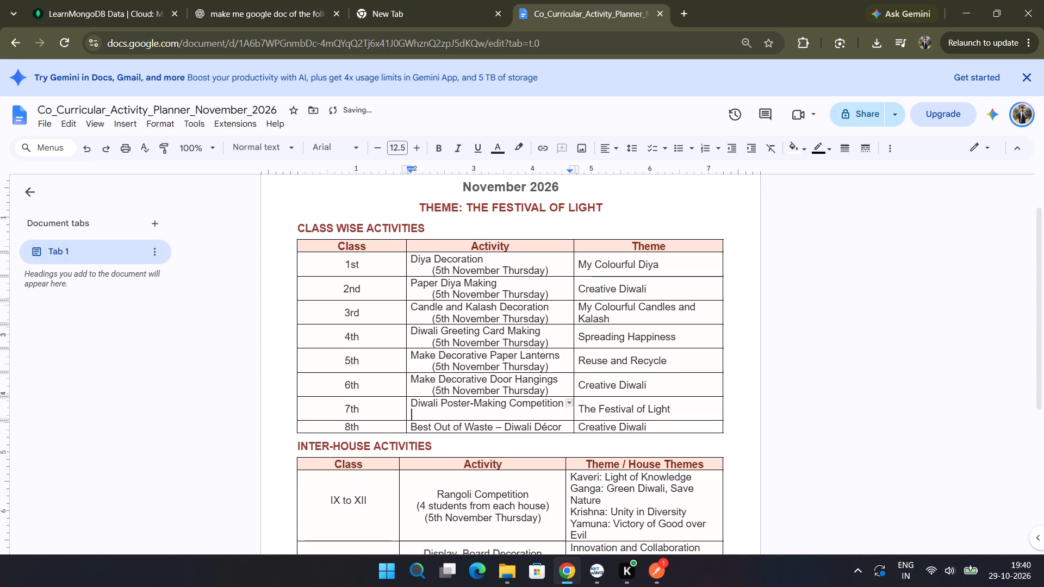
{"action": "key", "text": "ctrl+v"}
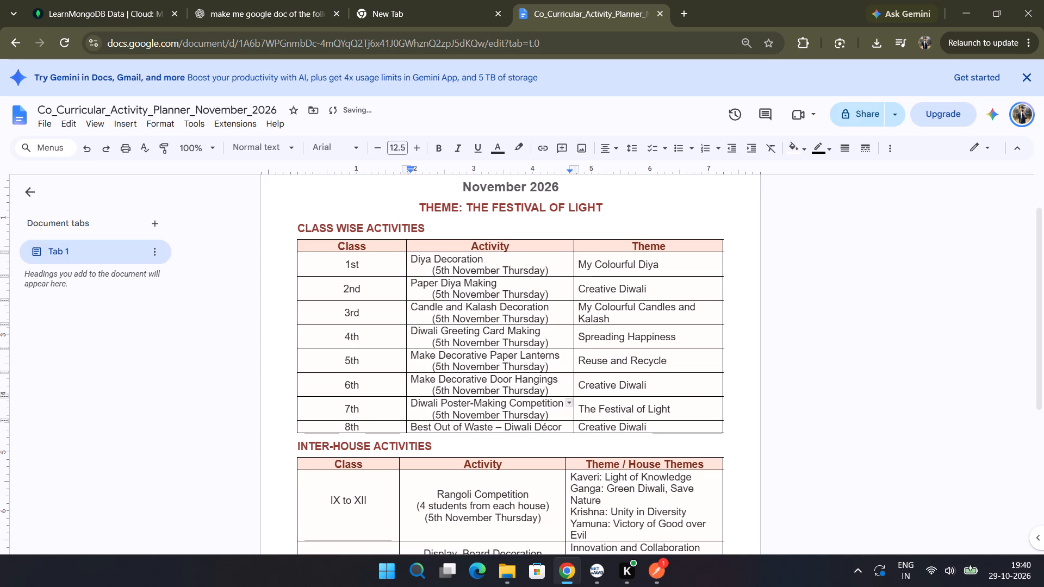
{"action": "left_click", "coordinate": [568, 422]}
{"action": "left_click", "coordinate": [568, 424]}
{"action": "key", "text": "Return"}
{"action": "key", "text": "ctrl+v"}
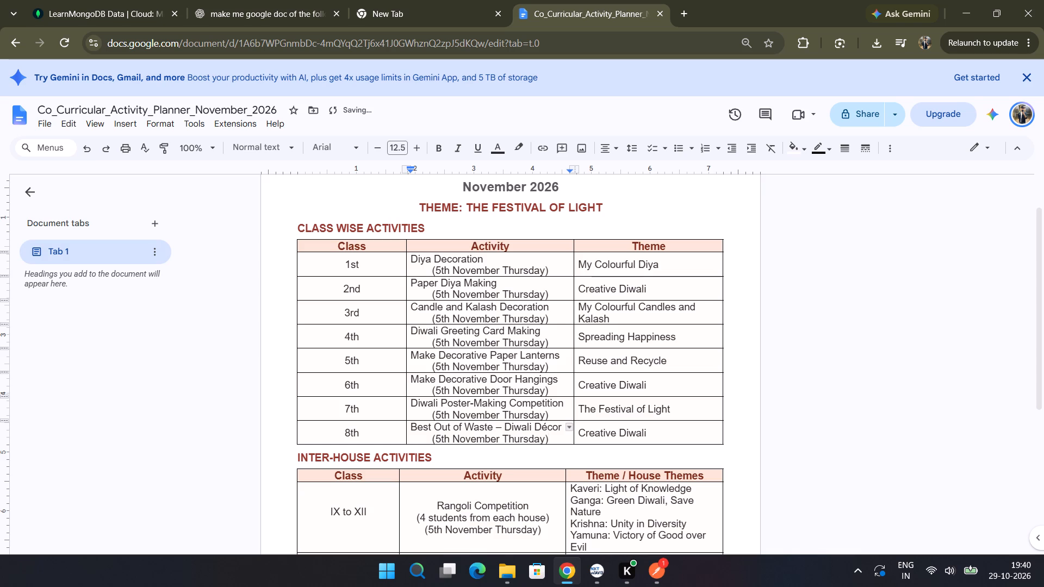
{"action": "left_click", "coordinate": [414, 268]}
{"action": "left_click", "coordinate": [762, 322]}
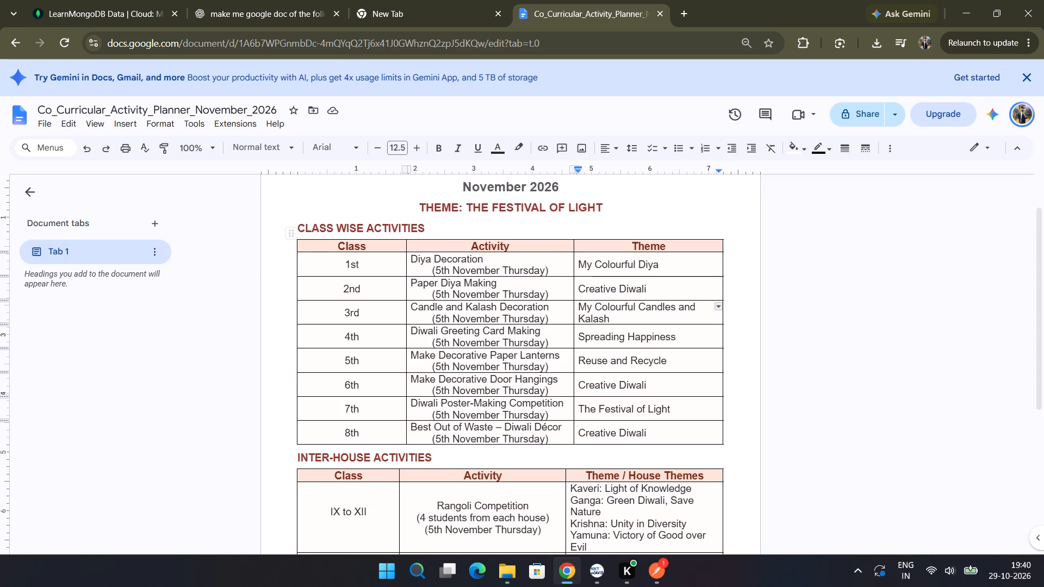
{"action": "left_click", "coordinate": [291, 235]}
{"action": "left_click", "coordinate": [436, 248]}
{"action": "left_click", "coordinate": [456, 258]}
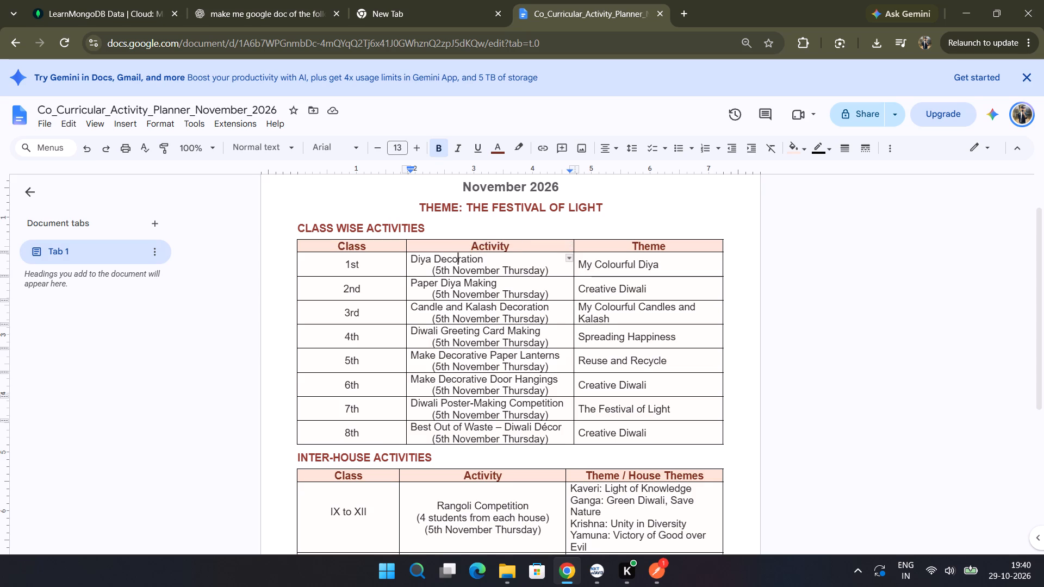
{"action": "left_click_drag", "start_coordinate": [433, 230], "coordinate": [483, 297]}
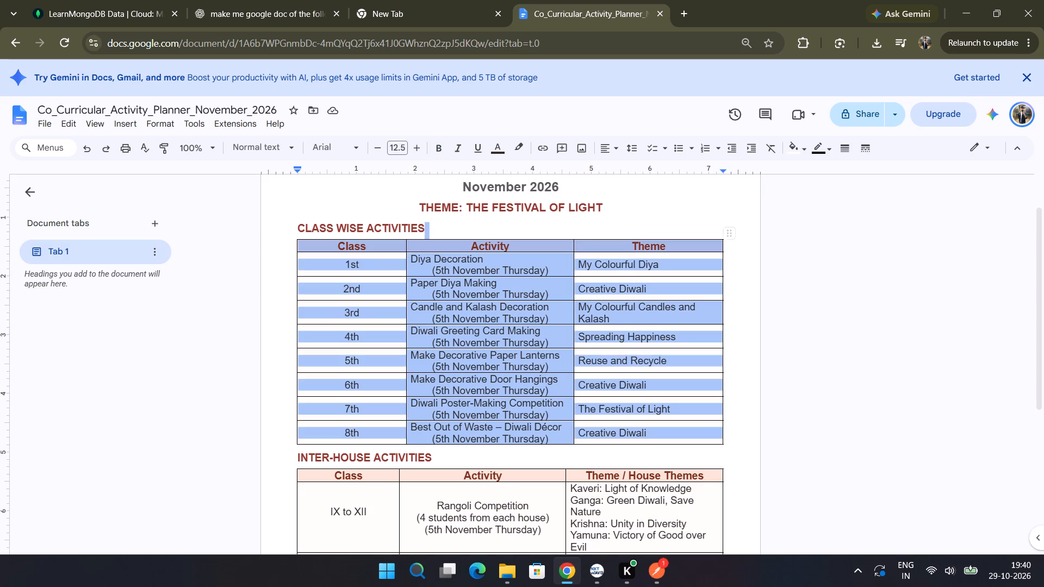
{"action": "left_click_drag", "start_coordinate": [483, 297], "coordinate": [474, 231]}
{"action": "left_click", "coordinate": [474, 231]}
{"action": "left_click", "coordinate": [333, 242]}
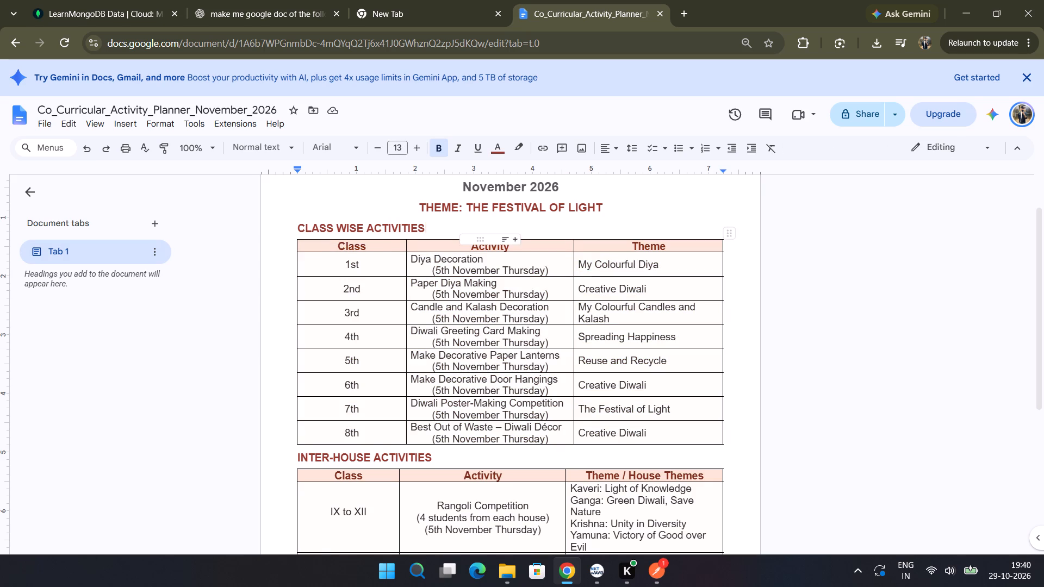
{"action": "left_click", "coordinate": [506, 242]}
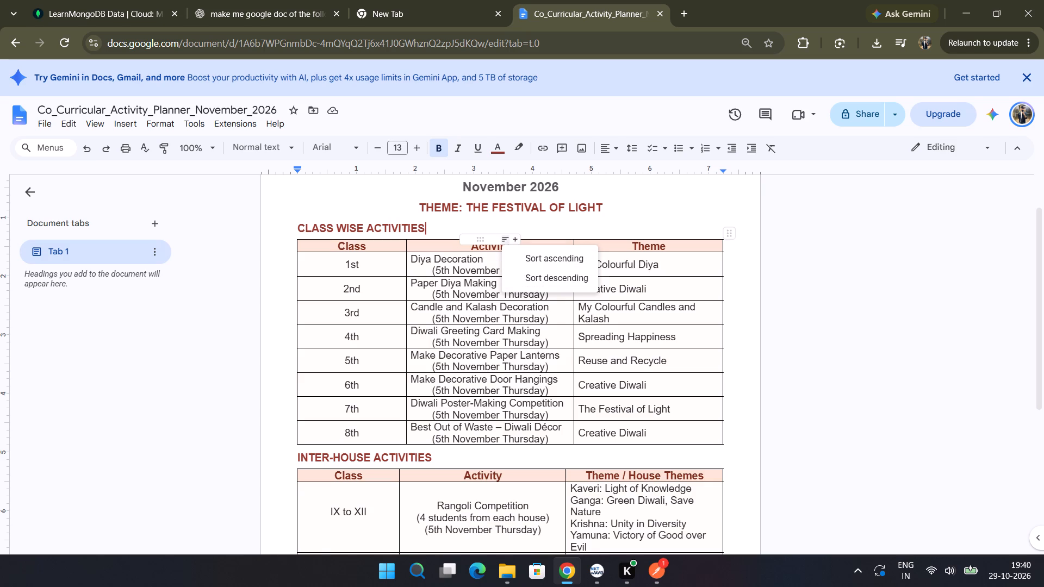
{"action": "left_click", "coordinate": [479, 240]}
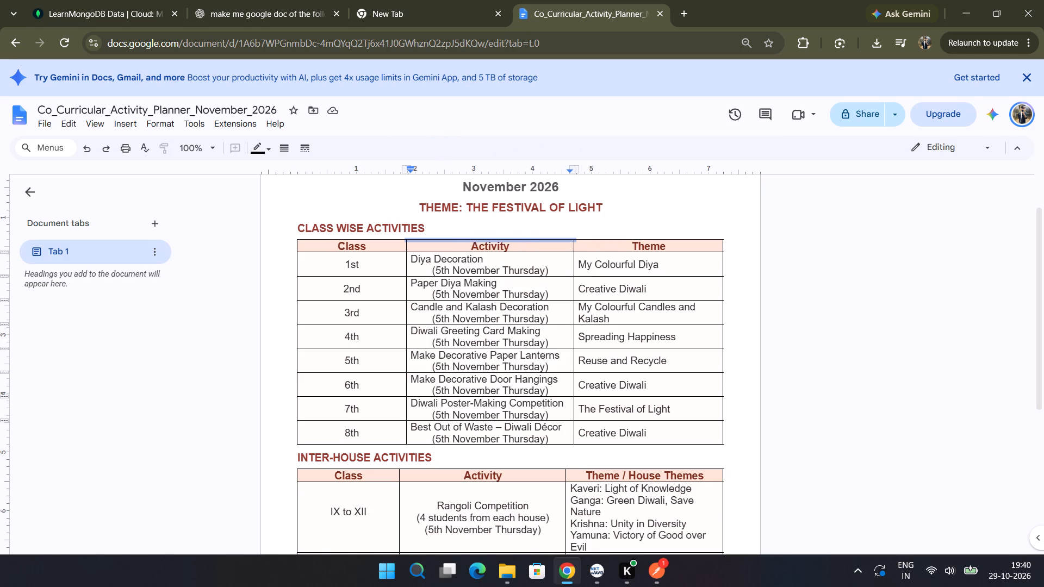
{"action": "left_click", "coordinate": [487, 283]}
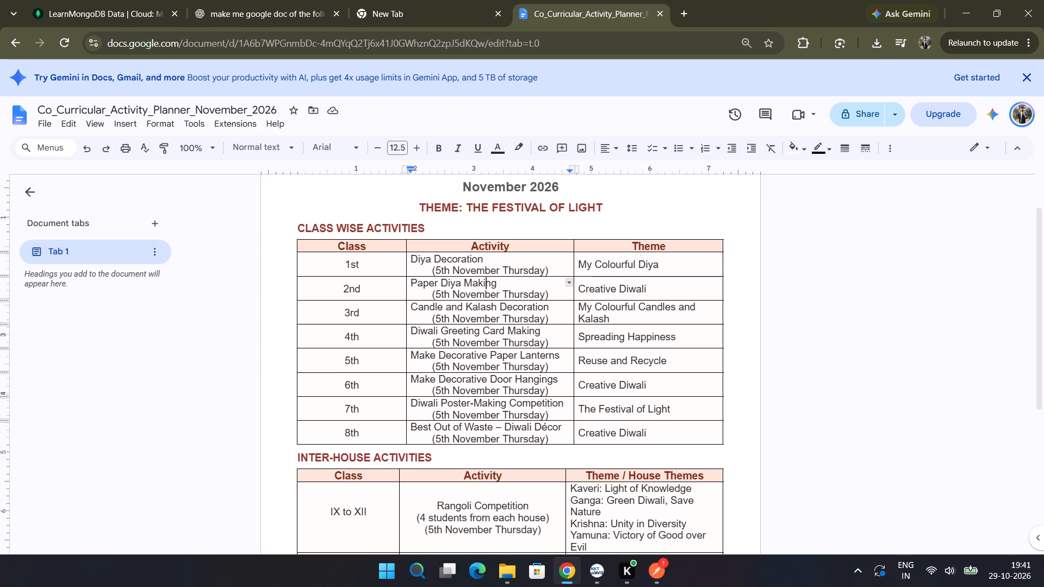
Center-align Diya Decoration in the 1st class row of the Class Wise Activities table.
{"action": "left_click", "coordinate": [486, 263]}
{"action": "left_click_drag", "start_coordinate": [486, 263], "coordinate": [415, 257]}
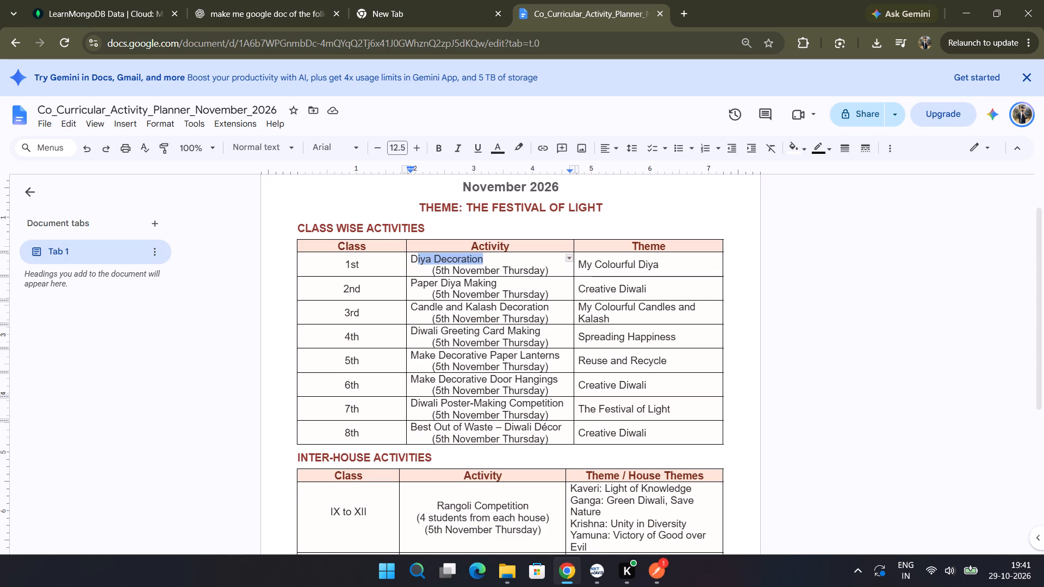
{"action": "left_click_drag", "start_coordinate": [415, 257], "coordinate": [411, 257]}
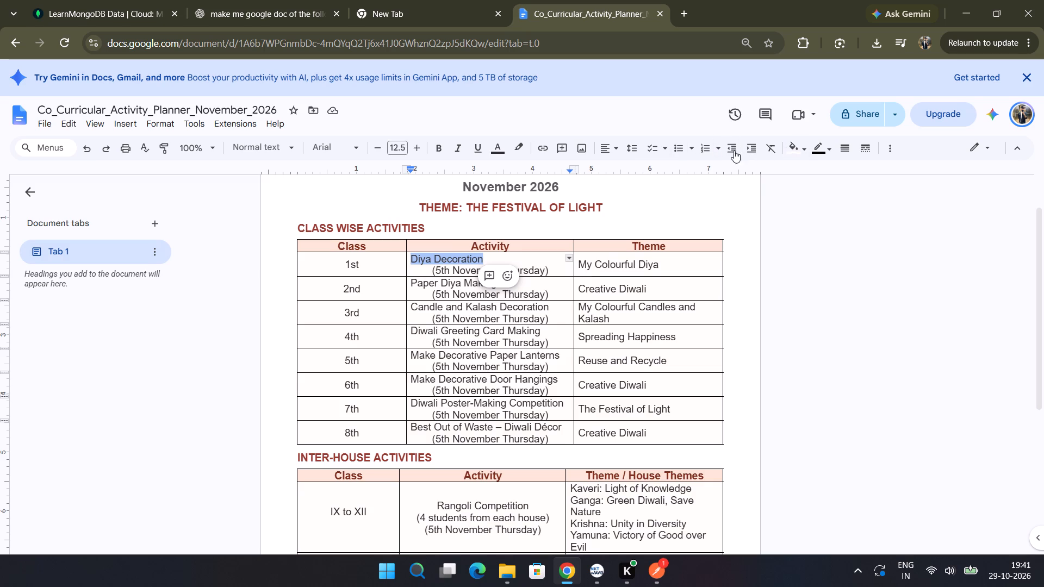
{"action": "left_click", "coordinate": [612, 146]}
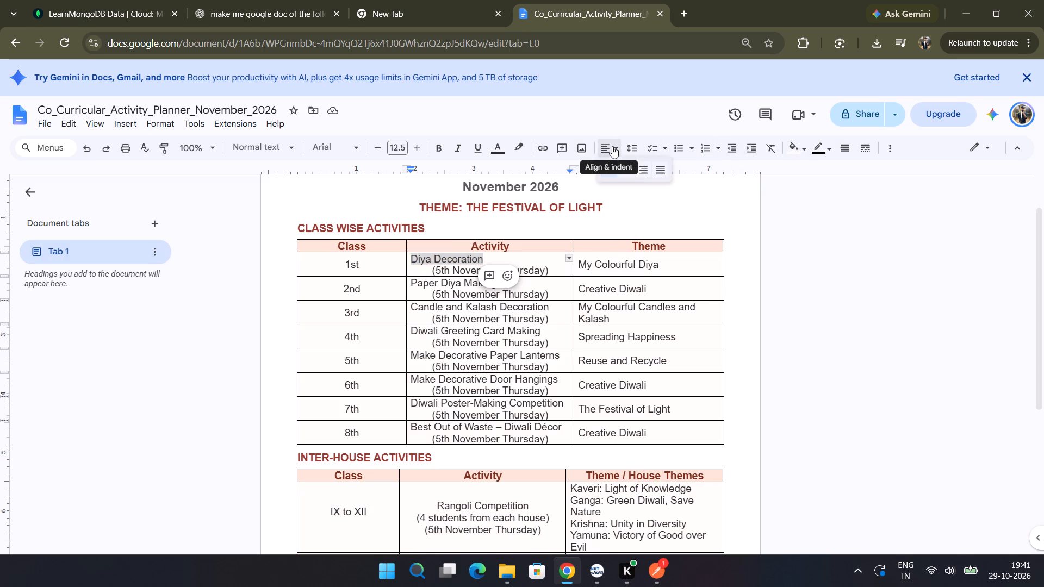
{"action": "left_click", "coordinate": [624, 167]}
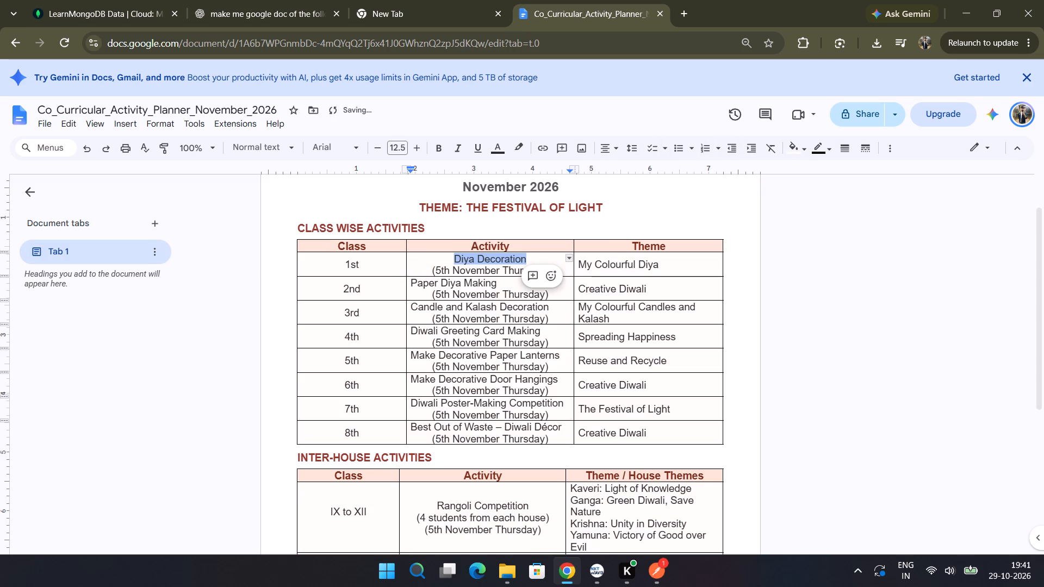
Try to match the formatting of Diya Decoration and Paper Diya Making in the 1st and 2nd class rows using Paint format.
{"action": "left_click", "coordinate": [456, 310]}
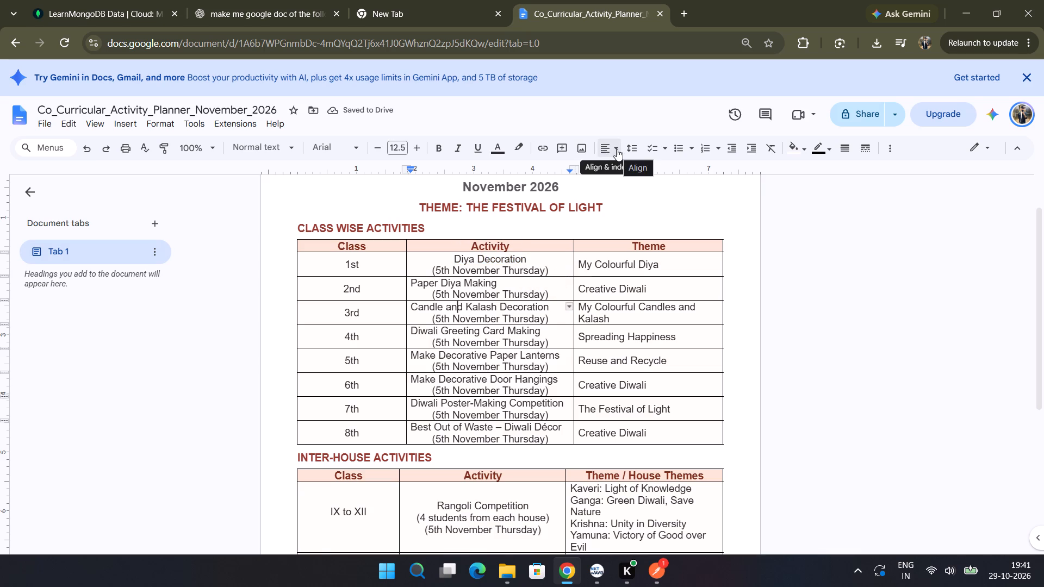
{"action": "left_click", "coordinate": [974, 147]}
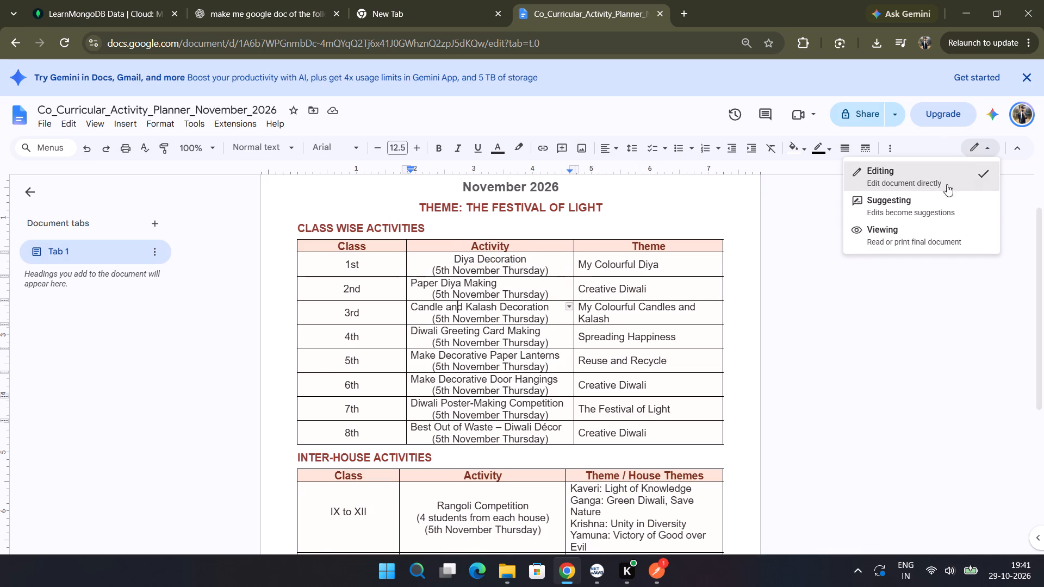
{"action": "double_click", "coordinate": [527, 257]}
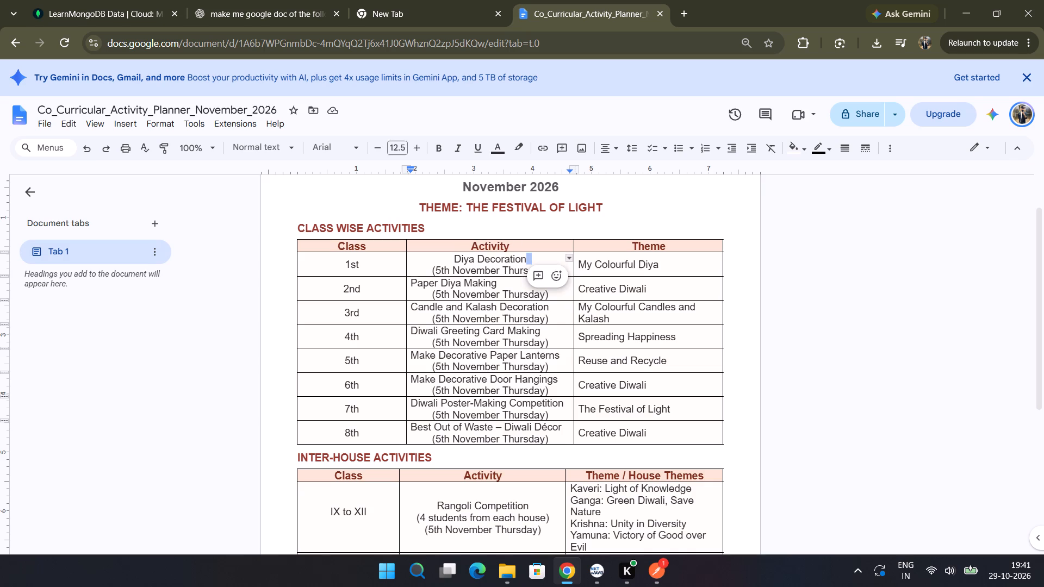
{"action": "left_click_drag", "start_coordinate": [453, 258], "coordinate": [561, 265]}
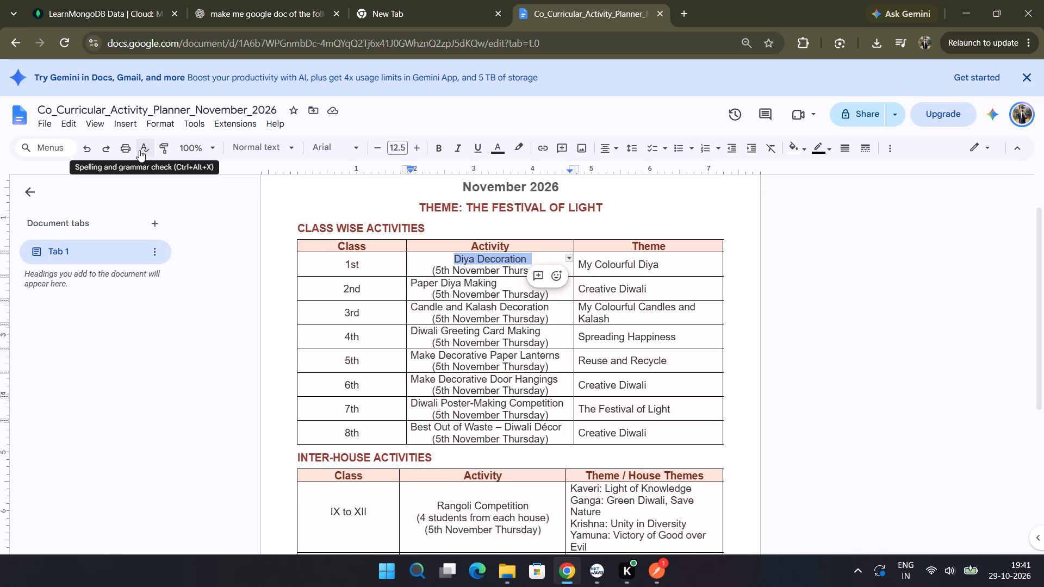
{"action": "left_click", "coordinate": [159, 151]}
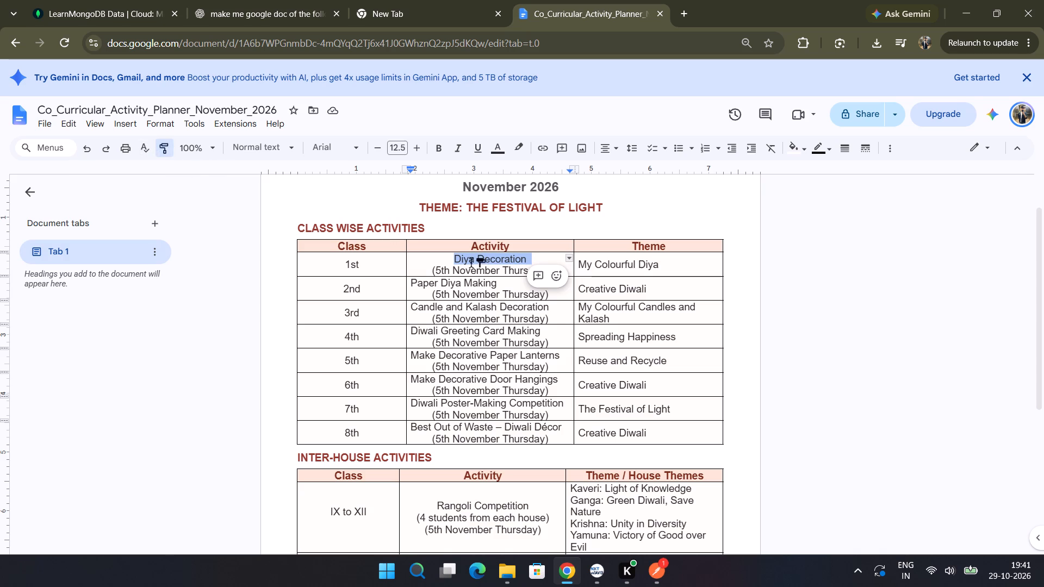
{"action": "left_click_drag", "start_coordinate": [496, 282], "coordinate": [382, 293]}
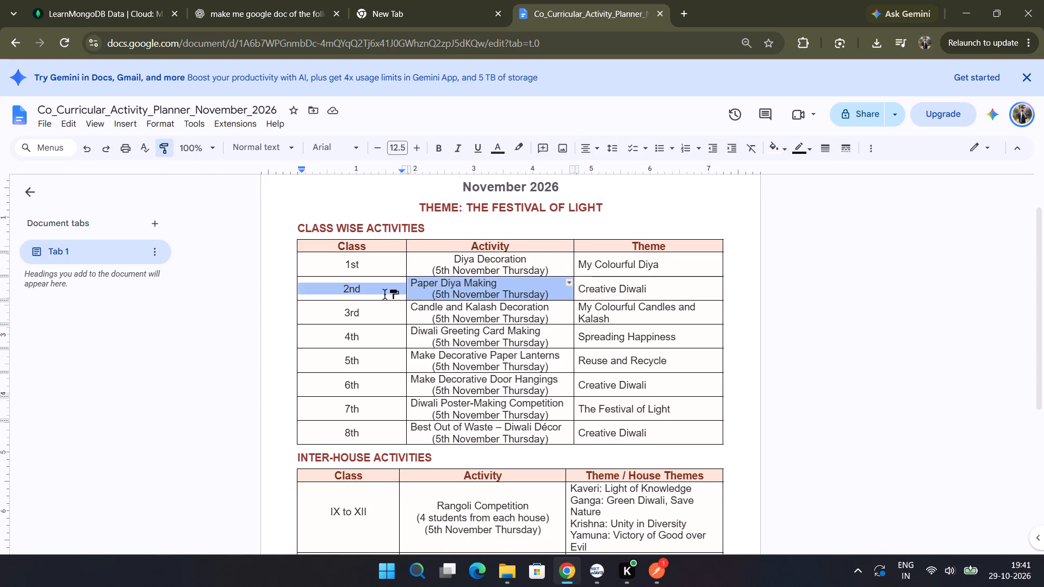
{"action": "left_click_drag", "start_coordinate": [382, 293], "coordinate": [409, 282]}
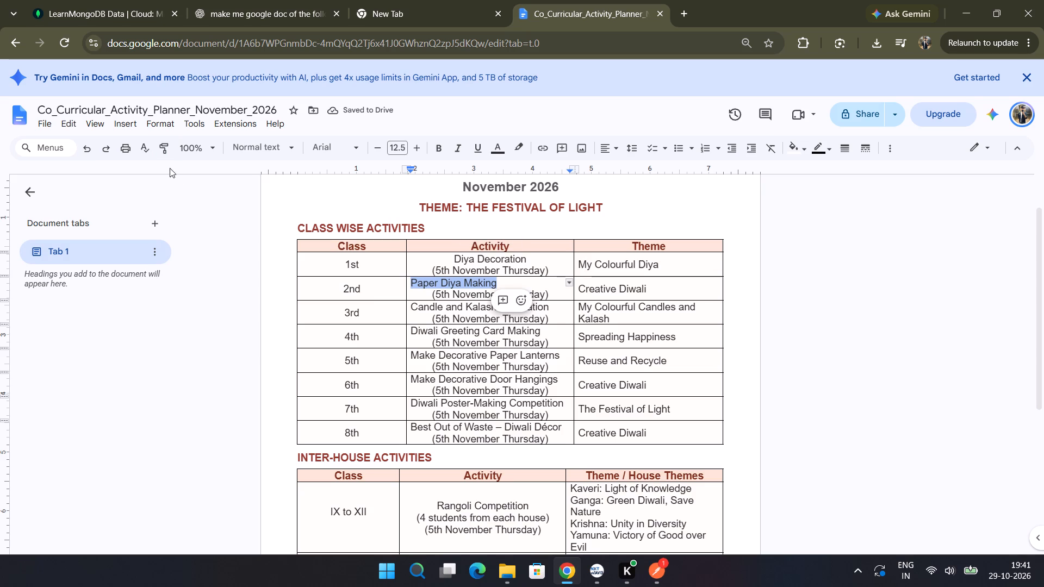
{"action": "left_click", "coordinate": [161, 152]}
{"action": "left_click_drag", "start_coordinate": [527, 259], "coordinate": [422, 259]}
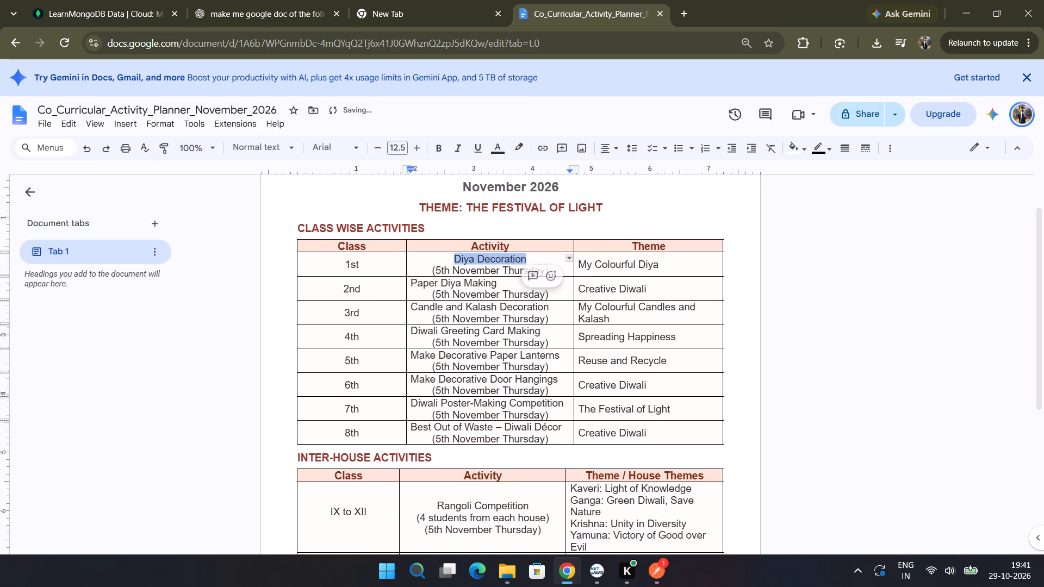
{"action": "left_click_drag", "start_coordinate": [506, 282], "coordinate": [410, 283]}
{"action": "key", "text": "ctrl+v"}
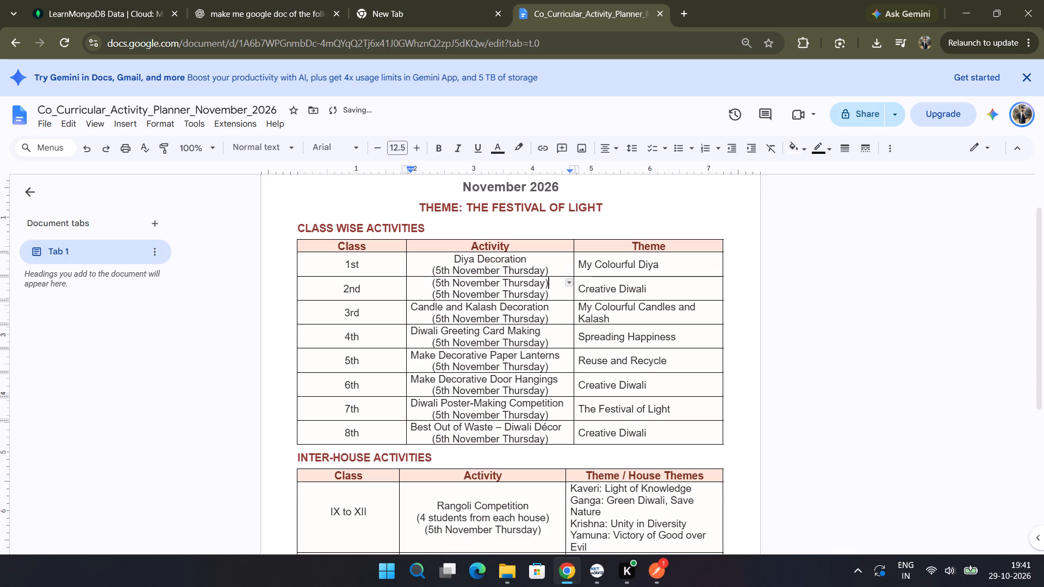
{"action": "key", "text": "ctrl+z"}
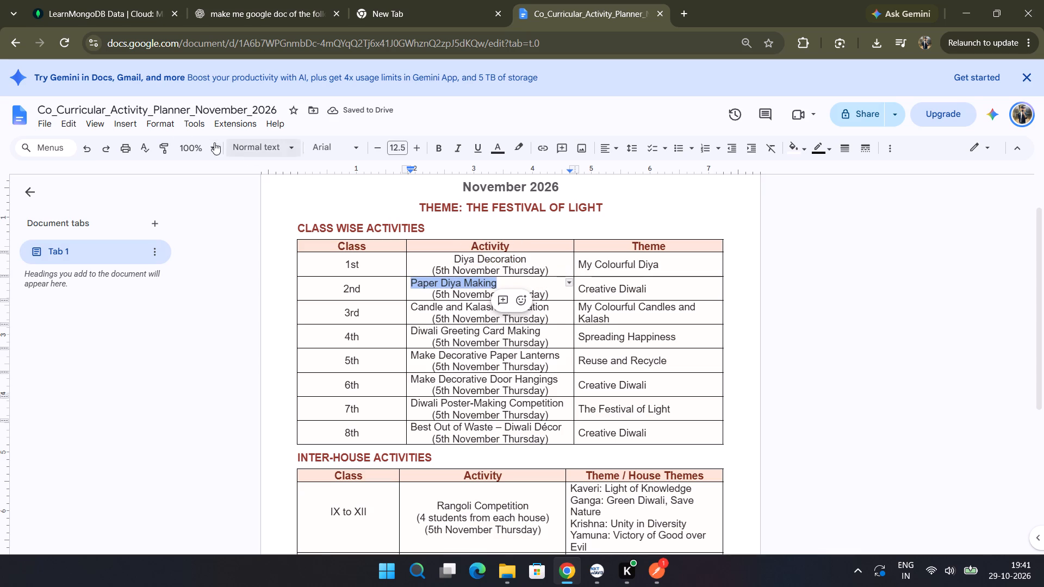
Copy the text formatting of Paper Diya Making onto the word THEME in the theme heading with Paint format.
{"action": "left_click", "coordinate": [166, 145]}
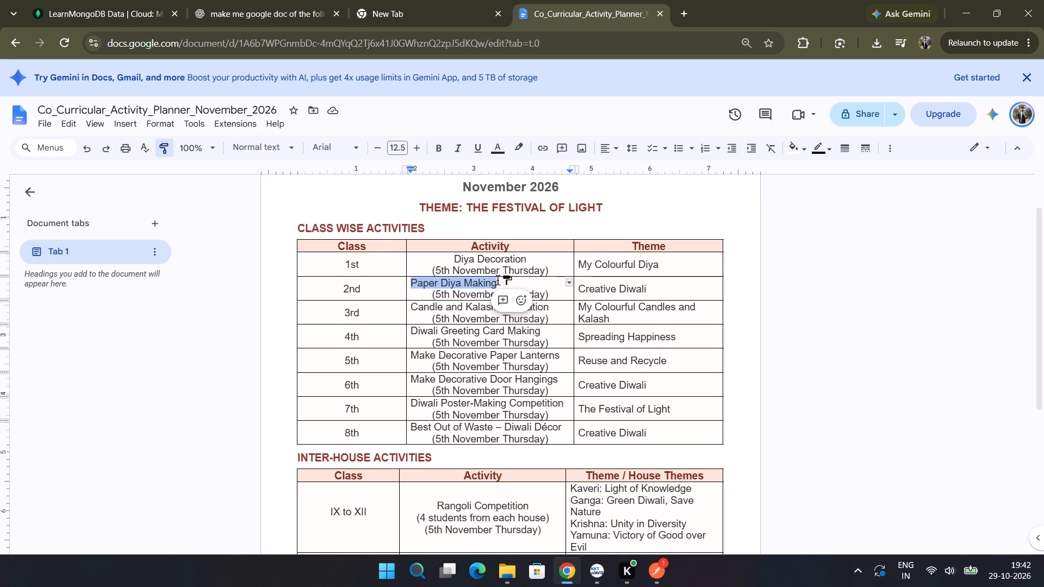
{"action": "left_click", "coordinate": [214, 211]}
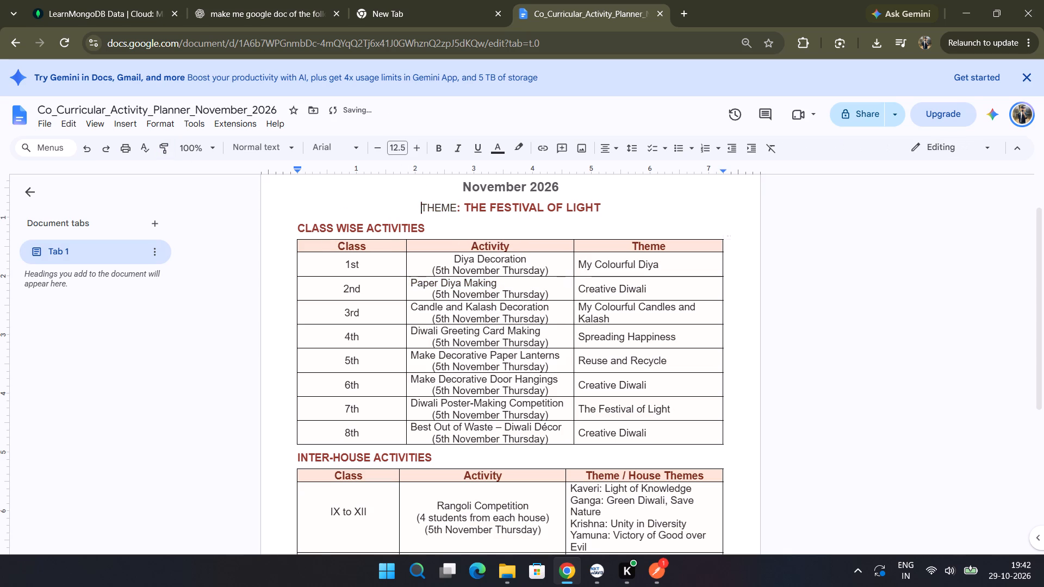
Center-align the 2nd, 3rd and 4th class activity names: Paper Diya Making, Candle and Kalash Decoration, and Diwali Greeting Card Making.
{"action": "left_click_drag", "start_coordinate": [509, 283], "coordinate": [412, 278]}
{"action": "left_click", "coordinate": [599, 142]}
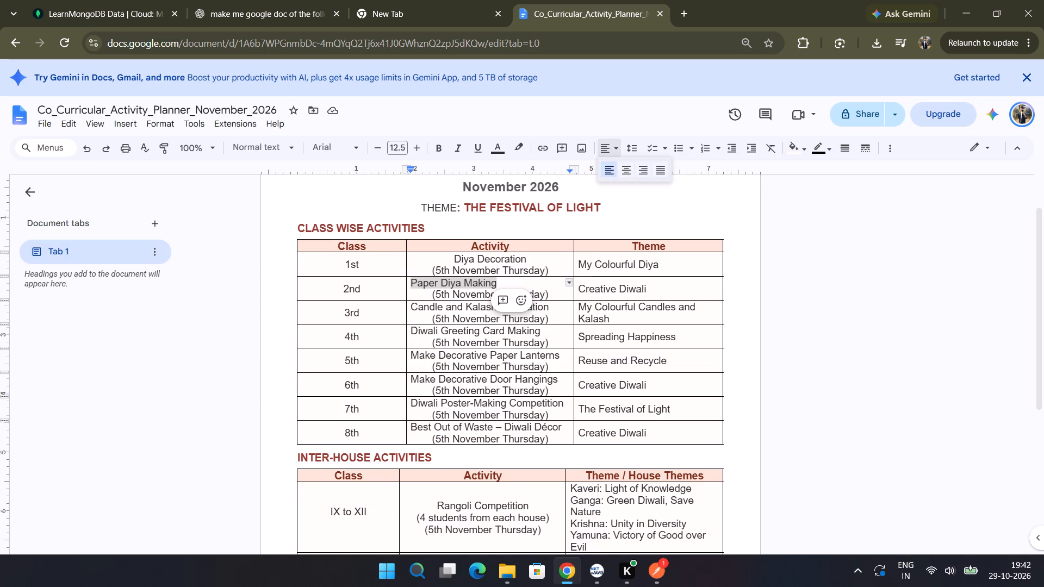
{"action": "key", "text": "ctrl+shift+e"}
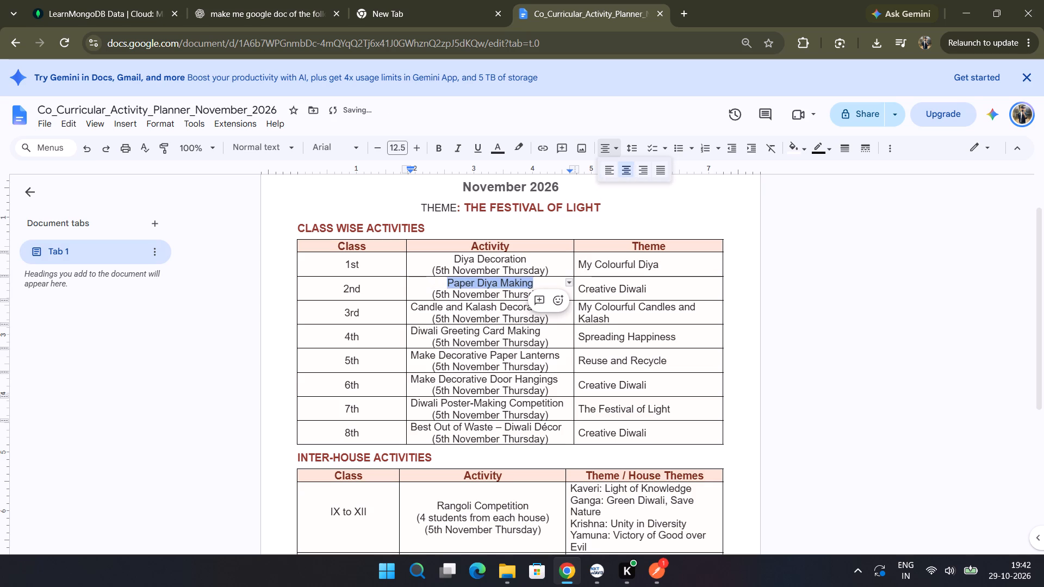
{"action": "left_click", "coordinate": [512, 316]}
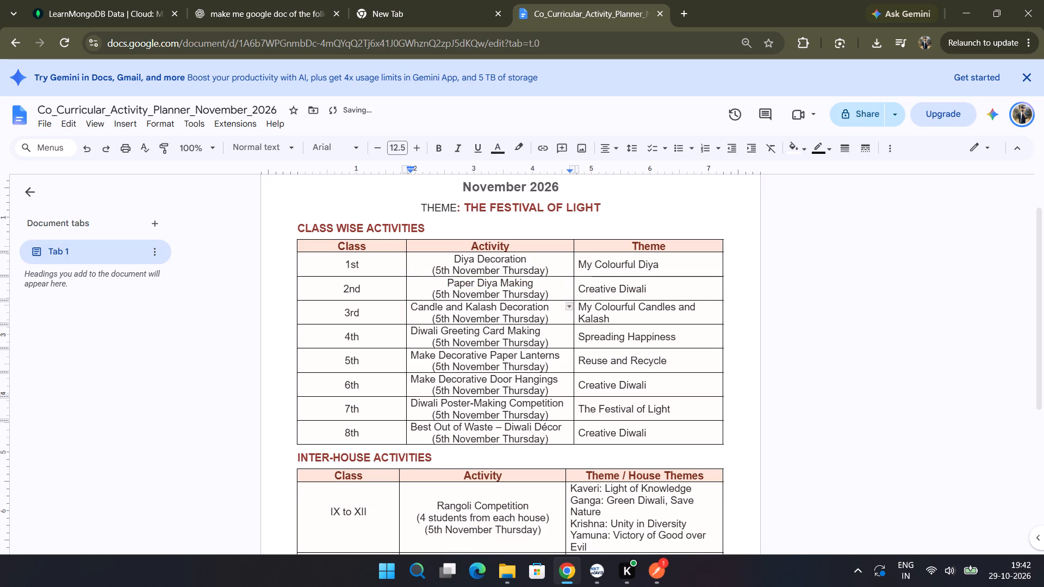
{"action": "left_click_drag", "start_coordinate": [549, 308], "coordinate": [412, 306]}
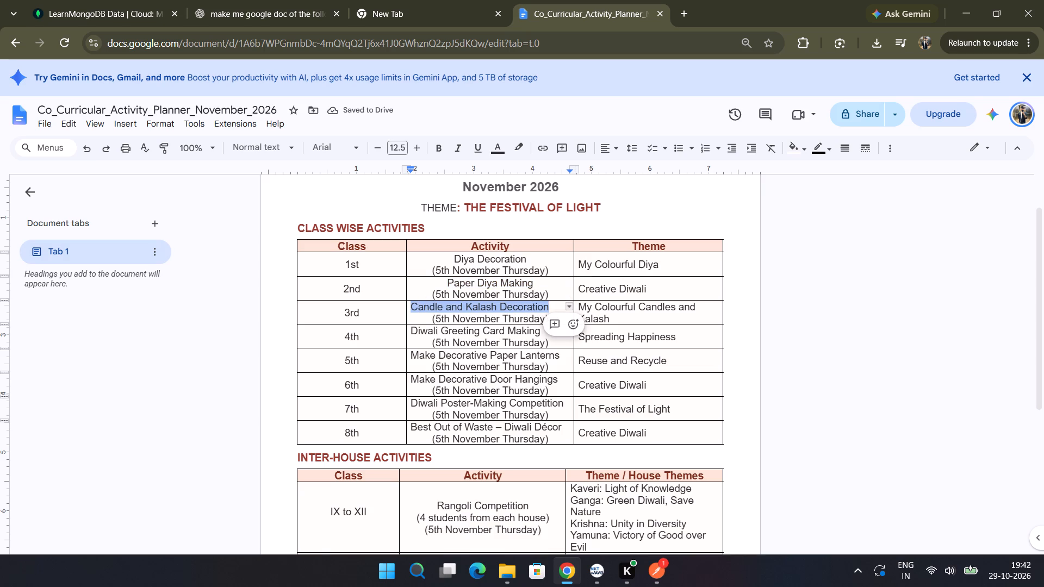
{"action": "key", "text": "ctrl+shift+e"}
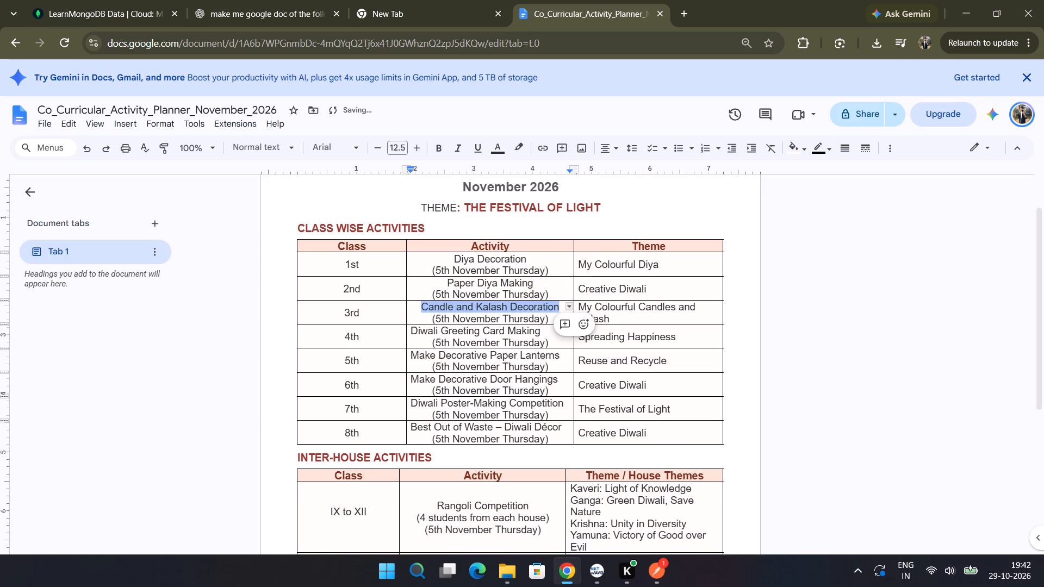
{"action": "left_click_drag", "start_coordinate": [548, 333], "coordinate": [405, 332]}
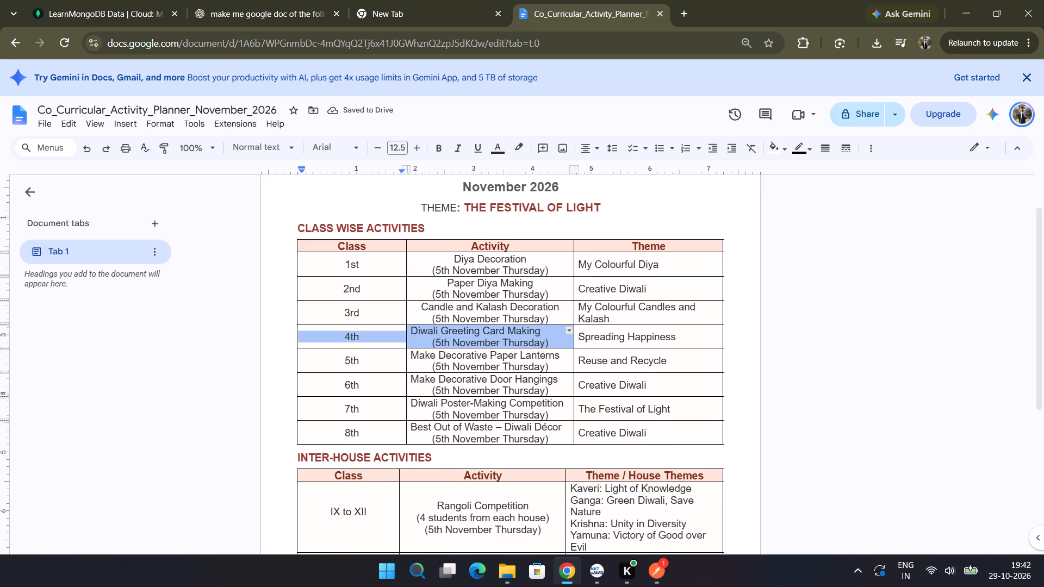
{"action": "left_click_drag", "start_coordinate": [405, 332], "coordinate": [410, 332]}
{"action": "key", "text": "ctrl+shift+e"}
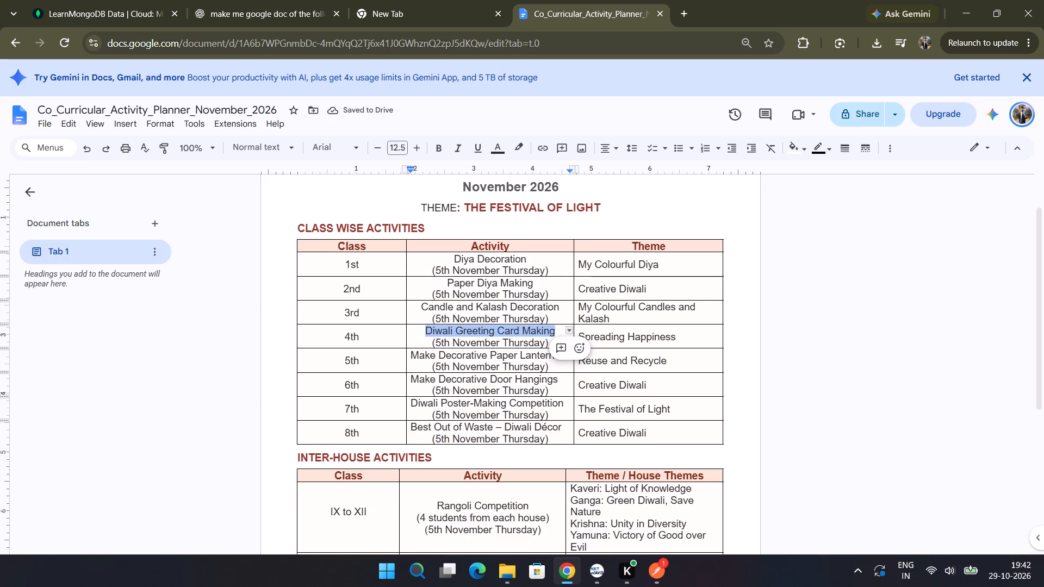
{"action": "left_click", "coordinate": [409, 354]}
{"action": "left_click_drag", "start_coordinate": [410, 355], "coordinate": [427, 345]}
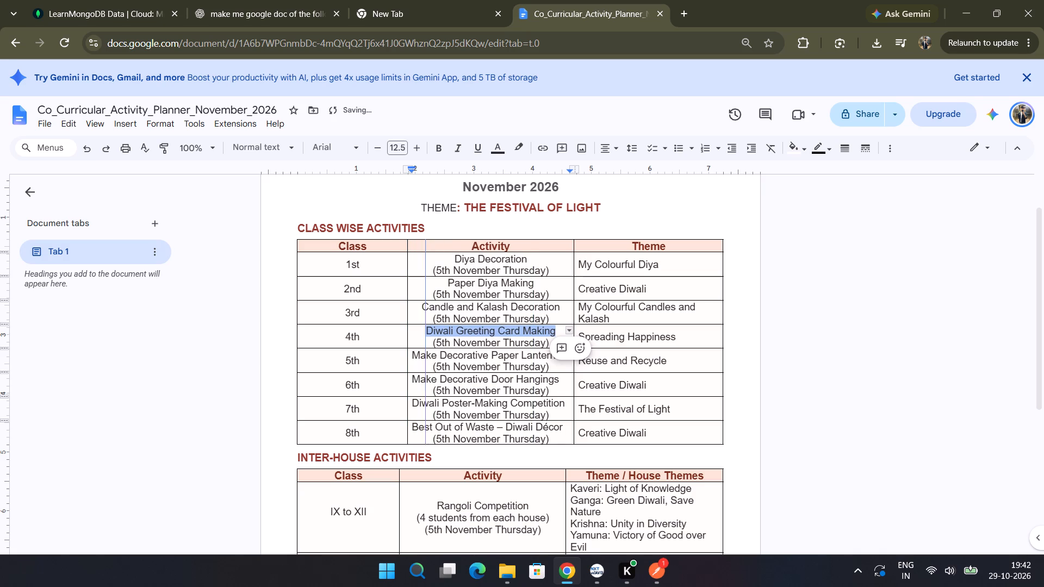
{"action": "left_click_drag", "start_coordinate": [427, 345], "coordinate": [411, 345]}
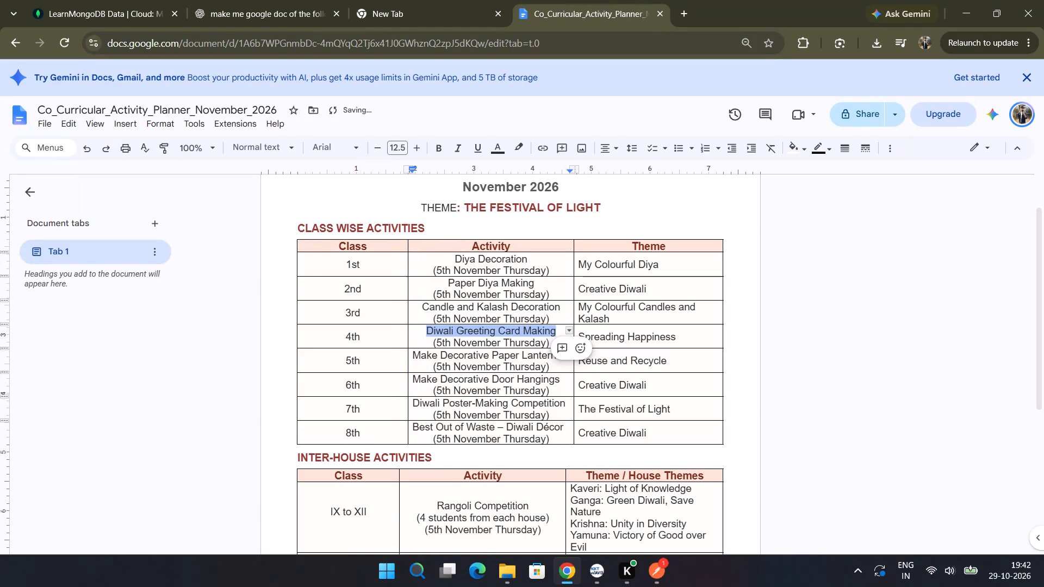
Center-align Make Decorative Paper Lanterns in the 5th class row of the Class Wise Activities table.
{"action": "left_click", "coordinate": [412, 352]}
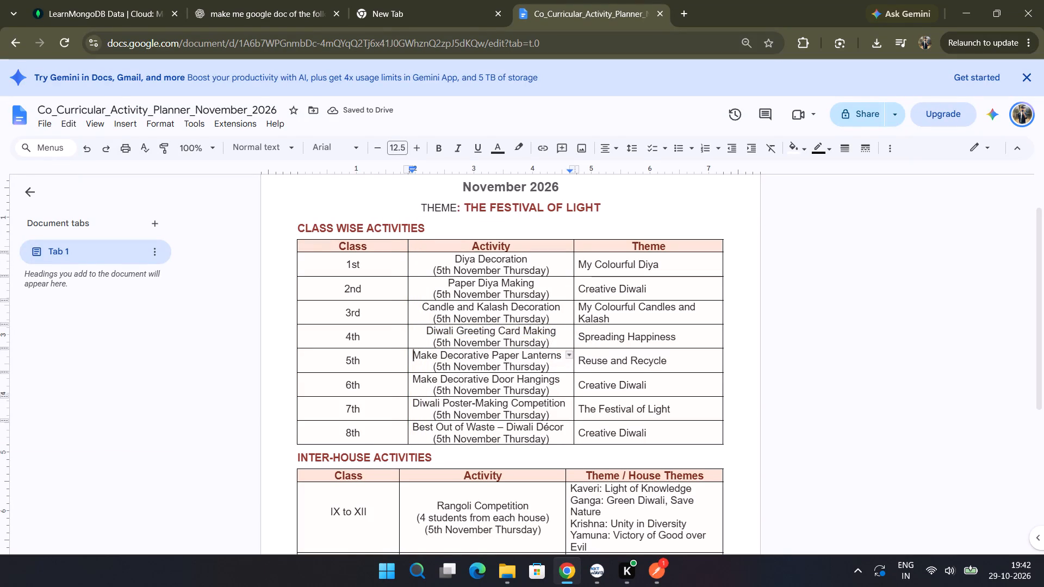
{"action": "left_click_drag", "start_coordinate": [413, 353], "coordinate": [546, 353]}
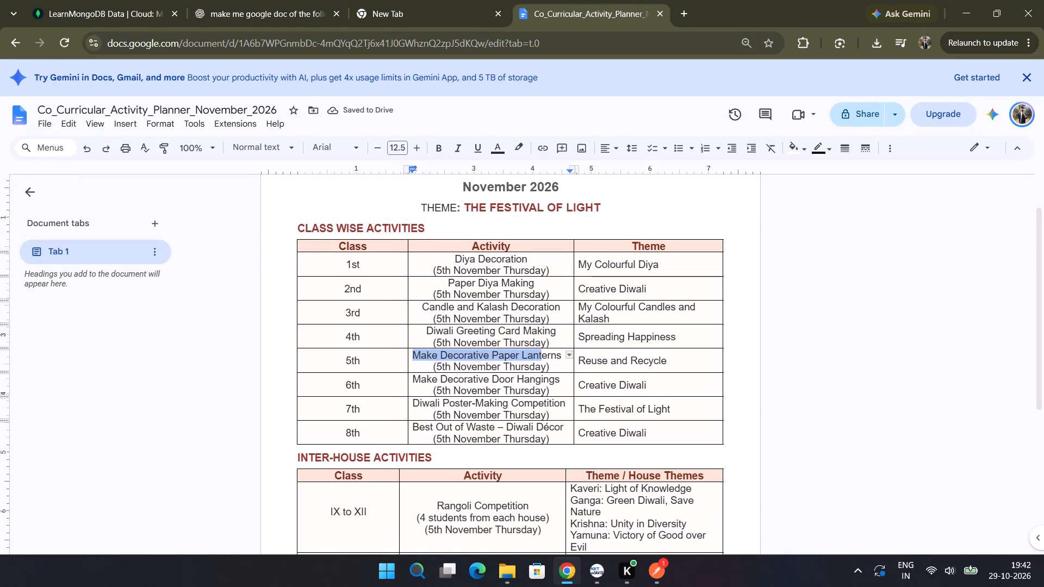
{"action": "left_click_drag", "start_coordinate": [546, 353], "coordinate": [564, 354]}
{"action": "key", "text": "ctrl+shift+e"}
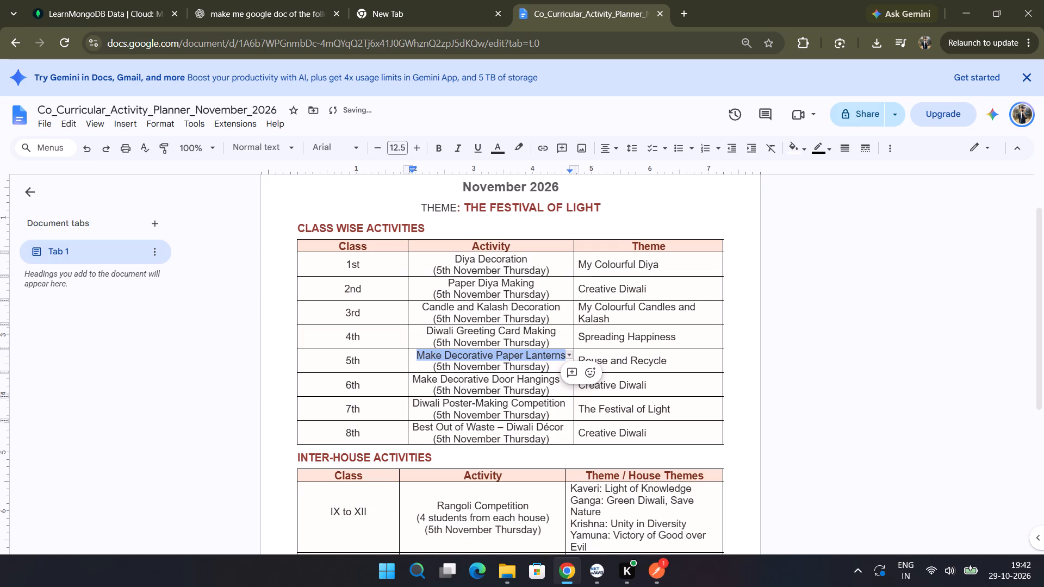
Center-align the 6th, 7th and 8th class activity names: Make Decorative Door Hangings, Diwali Poster-Making Competition, and Best Out of Waste – Diwali Décor.
{"action": "left_click_drag", "start_coordinate": [412, 380], "coordinate": [560, 380]}
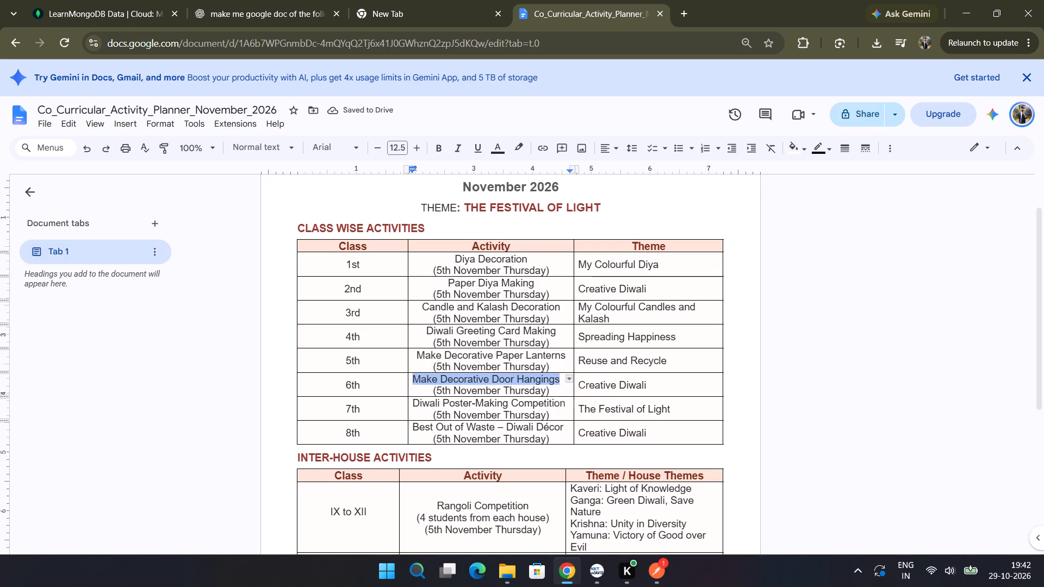
{"action": "key", "text": "ctrl+shift+e"}
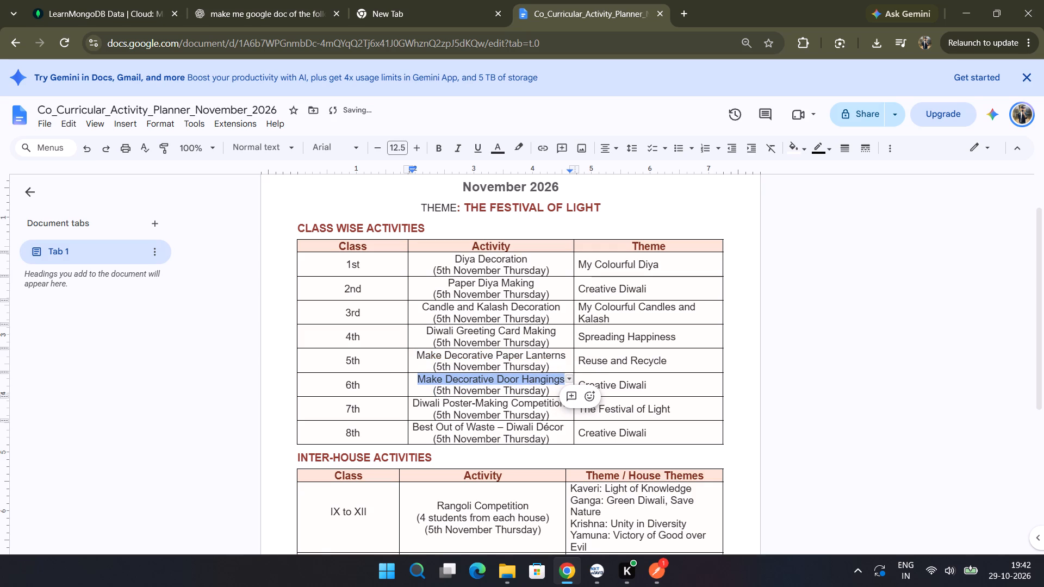
{"action": "left_click_drag", "start_coordinate": [413, 403], "coordinate": [563, 421]}
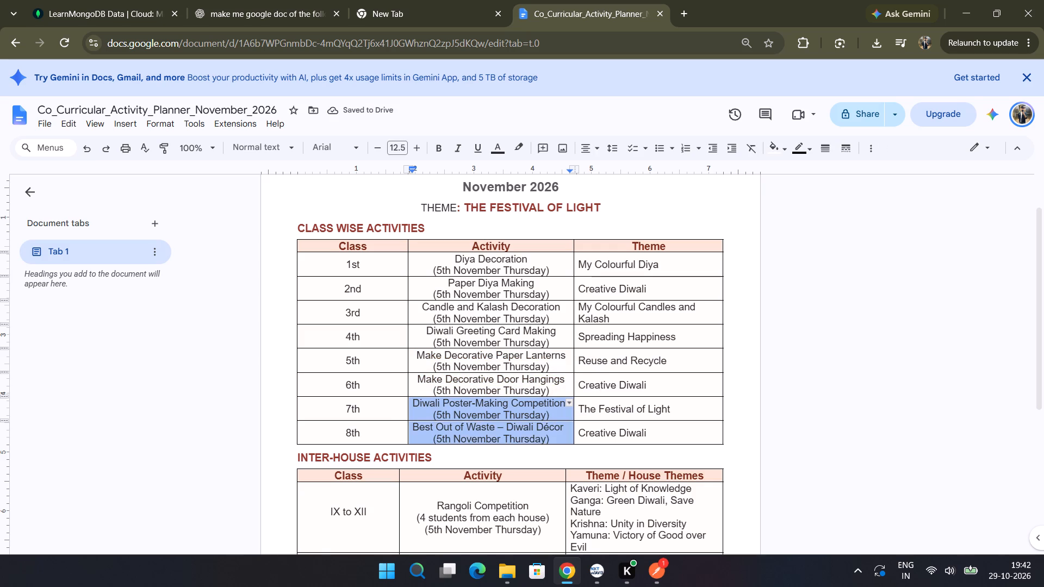
{"action": "left_click_drag", "start_coordinate": [563, 421], "coordinate": [563, 404]}
{"action": "key", "text": "ctrl+shift+e"}
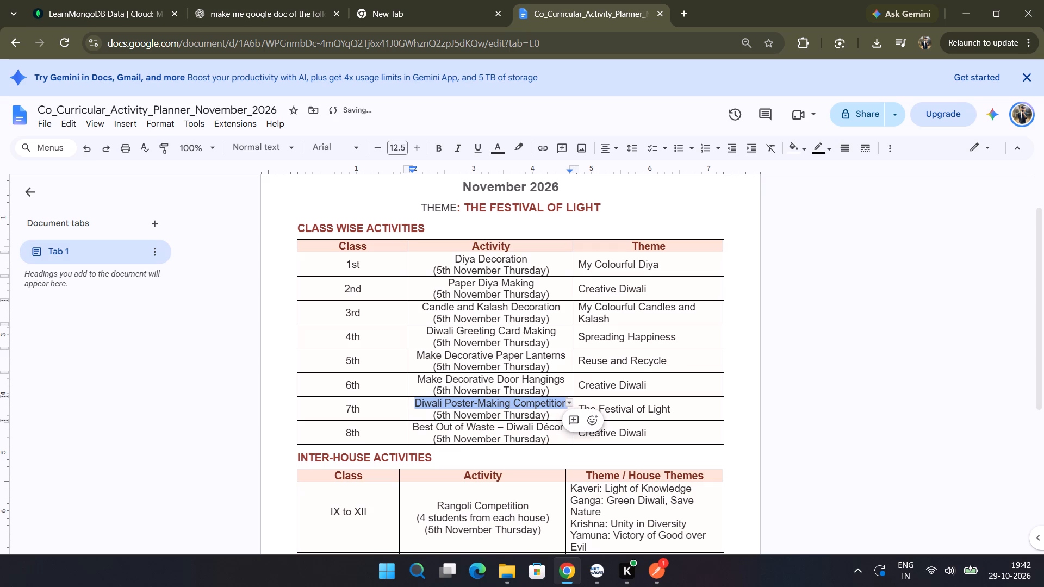
{"action": "left_click_drag", "start_coordinate": [414, 427], "coordinate": [498, 445]}
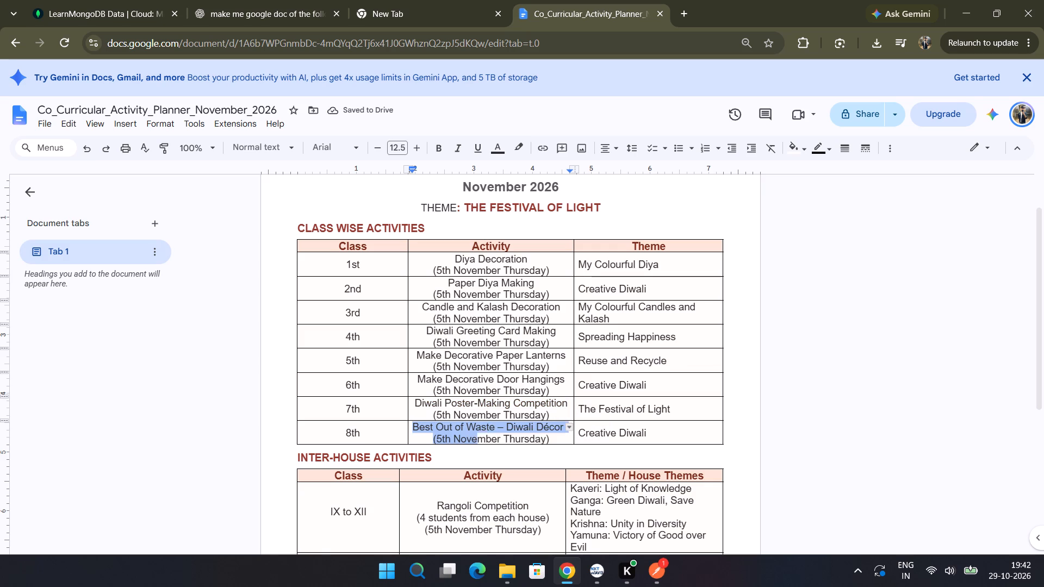
{"action": "left_click_drag", "start_coordinate": [498, 445], "coordinate": [565, 430]}
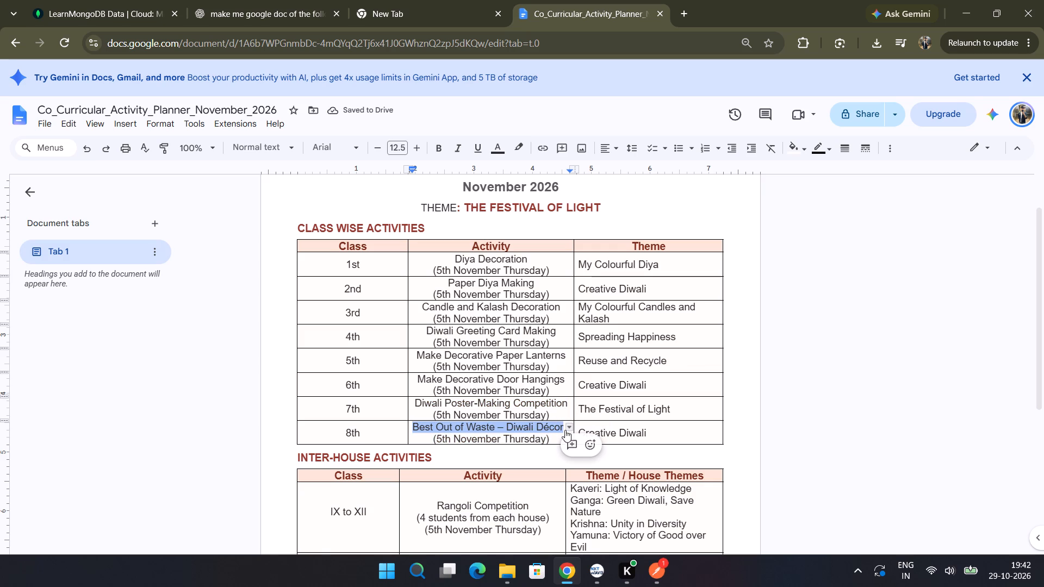
{"action": "key", "text": "ctrl+shift+e"}
{"action": "left_click", "coordinate": [841, 365]}
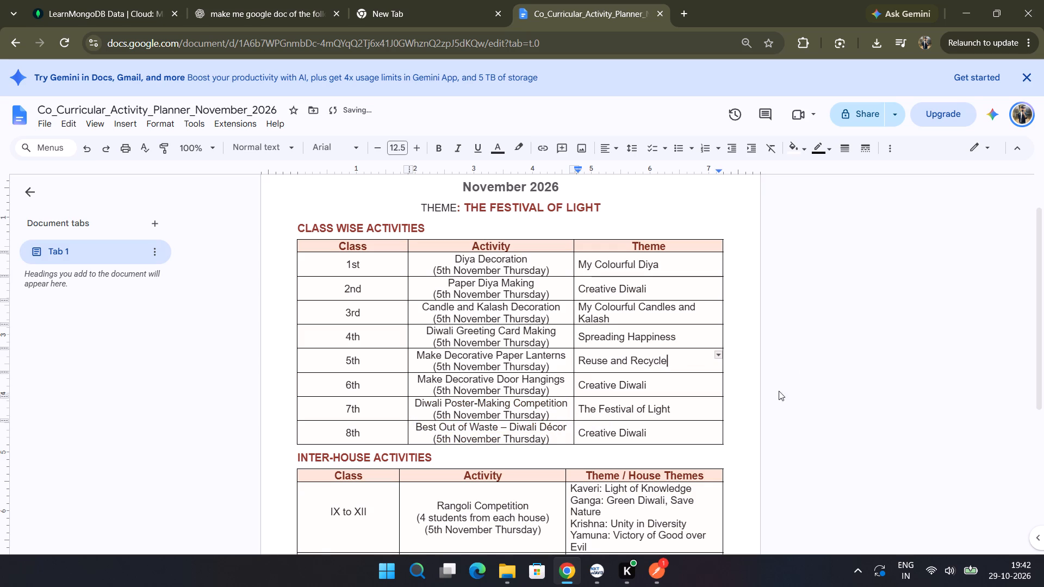
Increase the heights of the 1st, 2nd, 3rd and 4th class rows in the Class Wise Activities table to add space around the text.
{"action": "scroll", "coordinate": [537, 387], "scroll_direction": "down", "scroll_amount": 1}
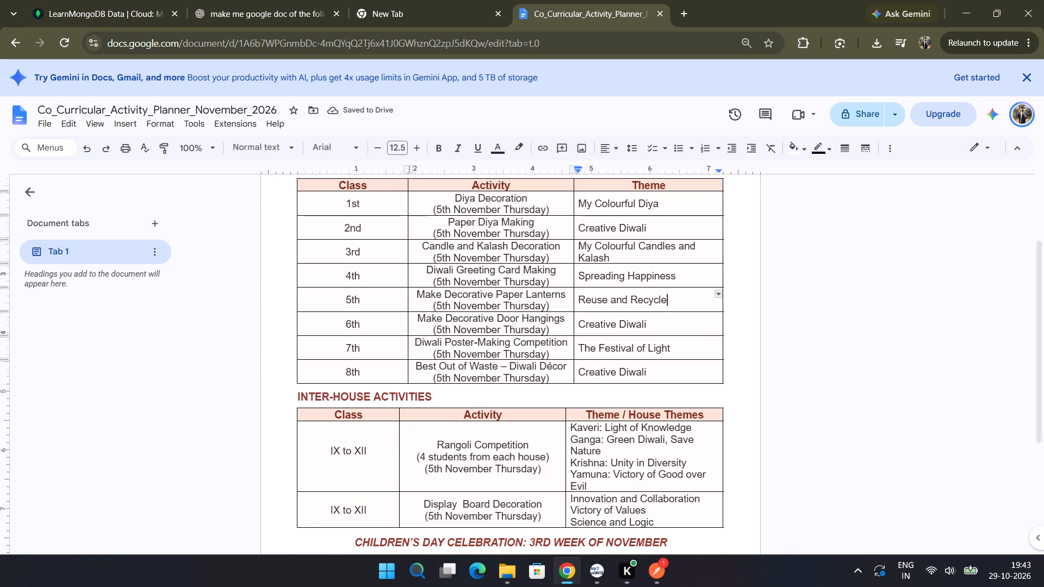
{"action": "left_click_drag", "start_coordinate": [563, 216], "coordinate": [564, 223]}
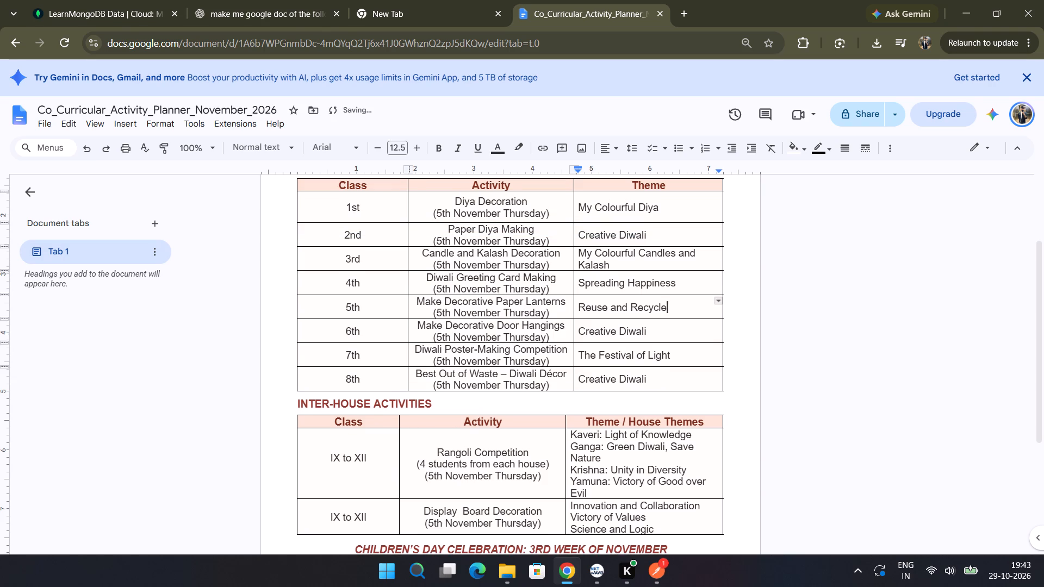
{"action": "left_click", "coordinate": [567, 245]}
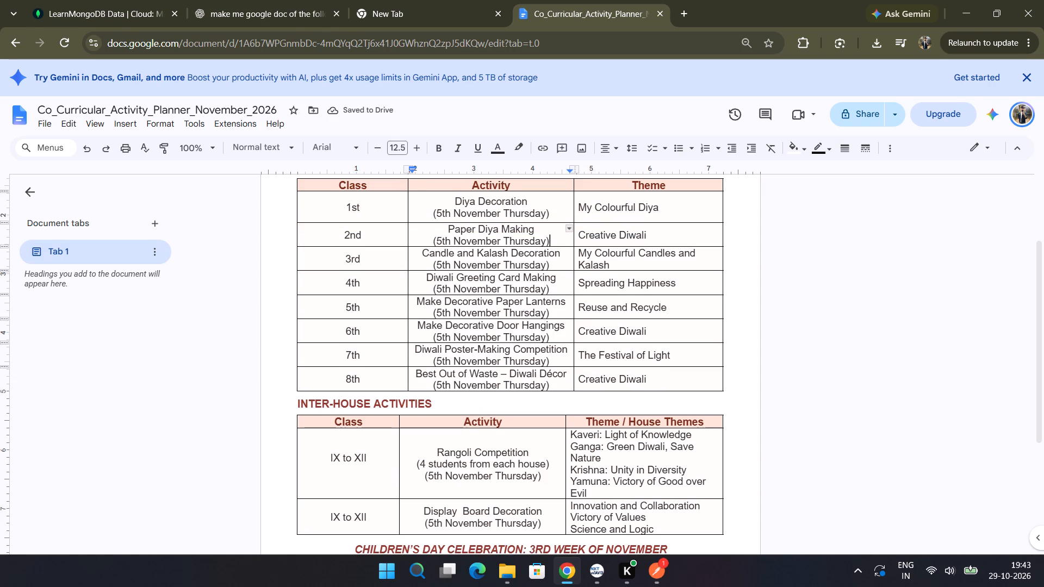
{"action": "left_click_drag", "start_coordinate": [566, 247], "coordinate": [566, 254]}
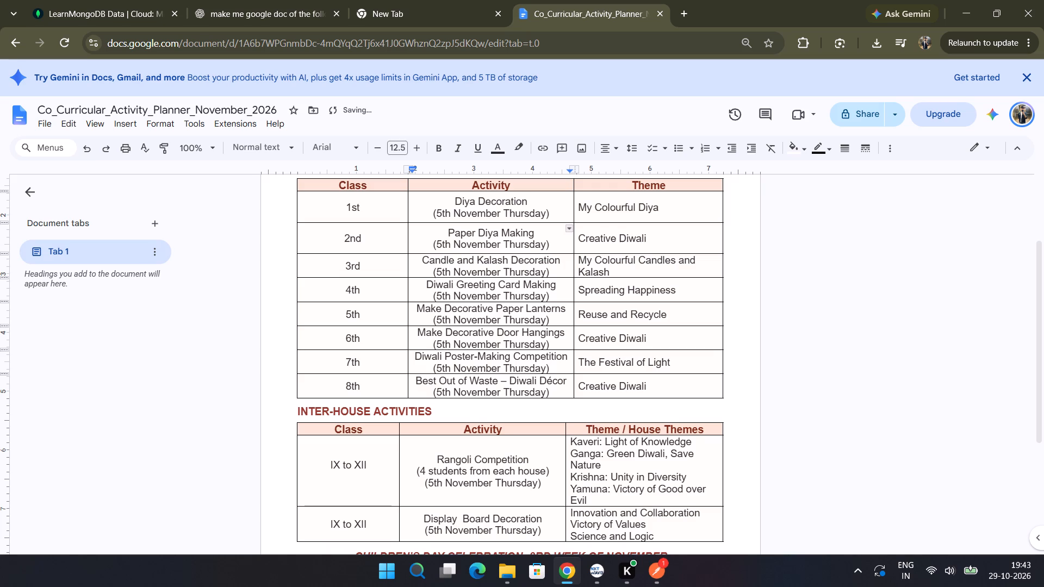
{"action": "left_click_drag", "start_coordinate": [567, 278], "coordinate": [567, 282]}
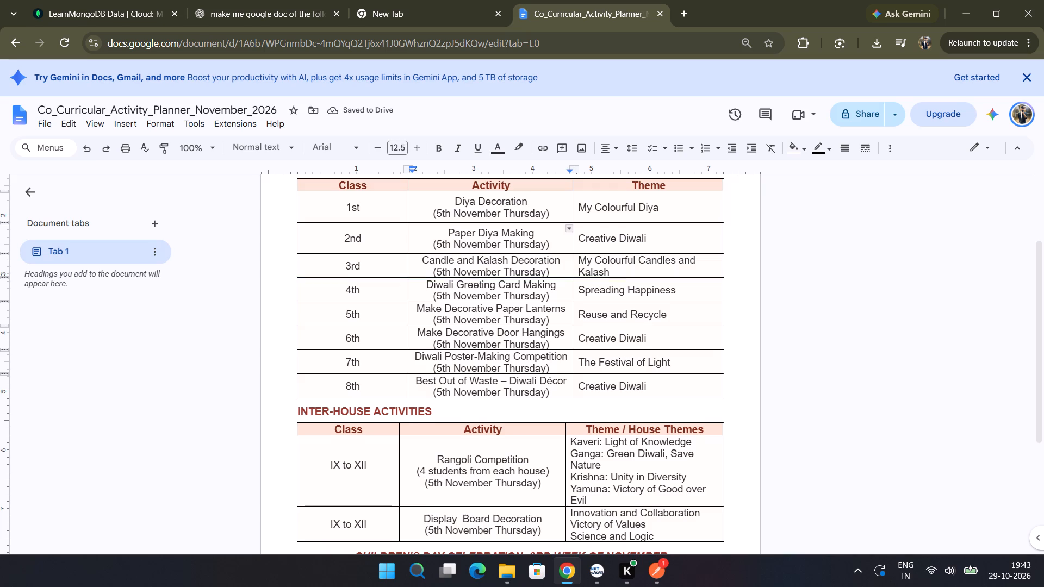
{"action": "left_click_drag", "start_coordinate": [567, 282], "coordinate": [567, 285]}
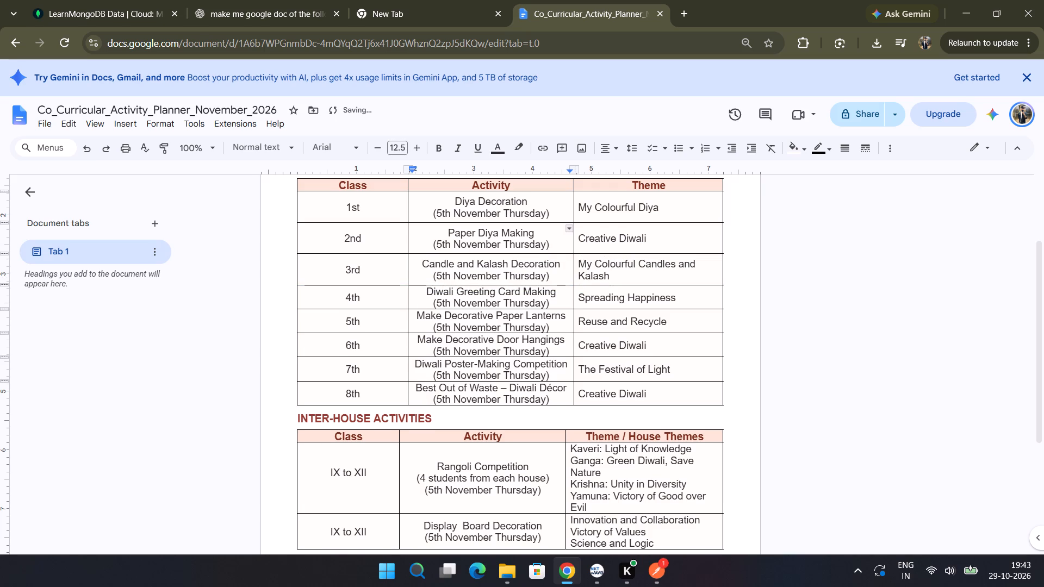
{"action": "left_click_drag", "start_coordinate": [568, 309], "coordinate": [569, 320]}
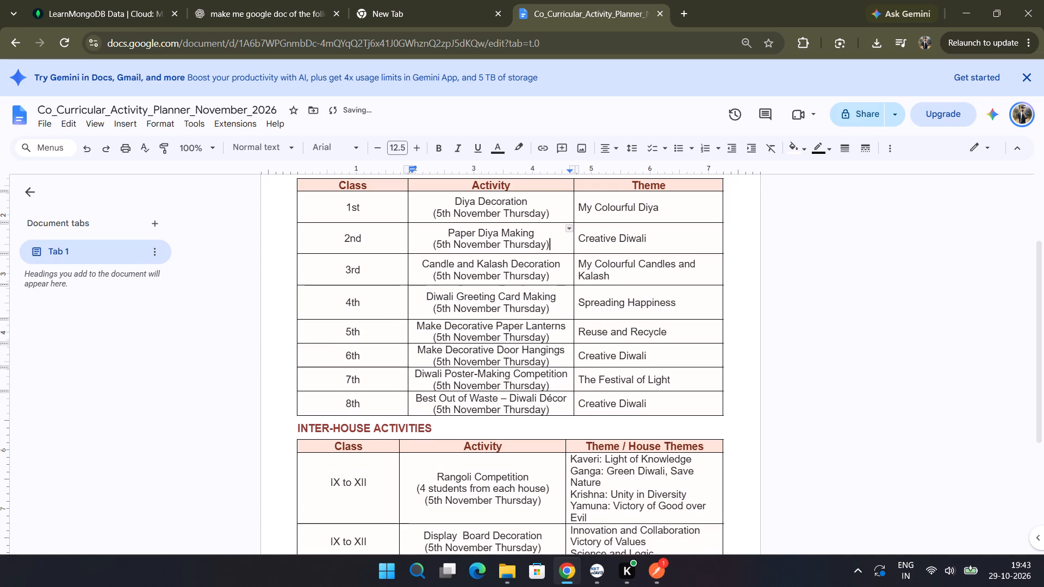
Increase the heights of the 5th, 6th and 7th class rows to match the rows above, and make the 8th class row slightly taller.
{"action": "double_click", "coordinate": [569, 341]}
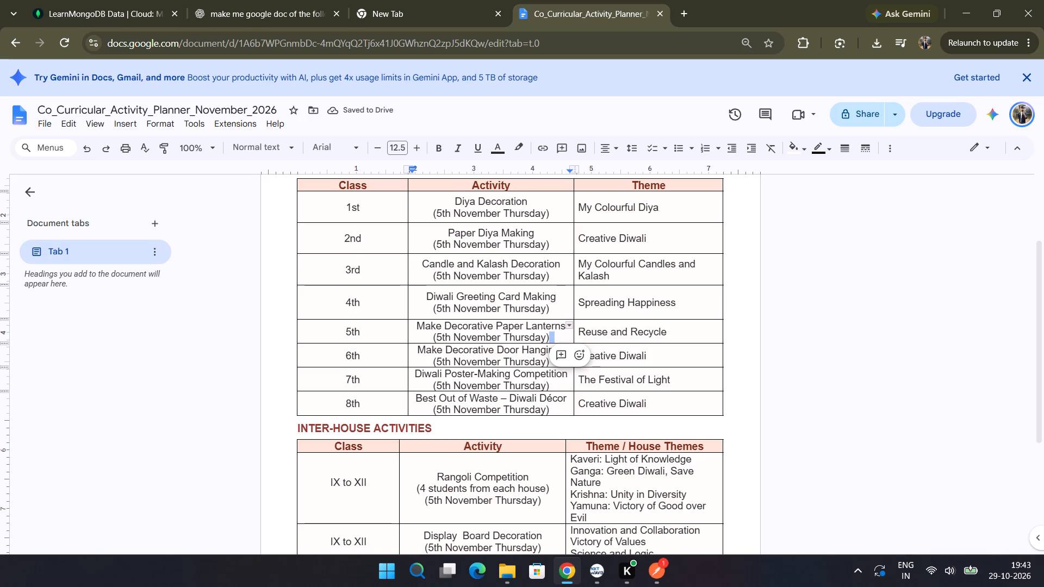
{"action": "left_click", "coordinate": [569, 341]}
{"action": "left_click_drag", "start_coordinate": [568, 342], "coordinate": [569, 351]}
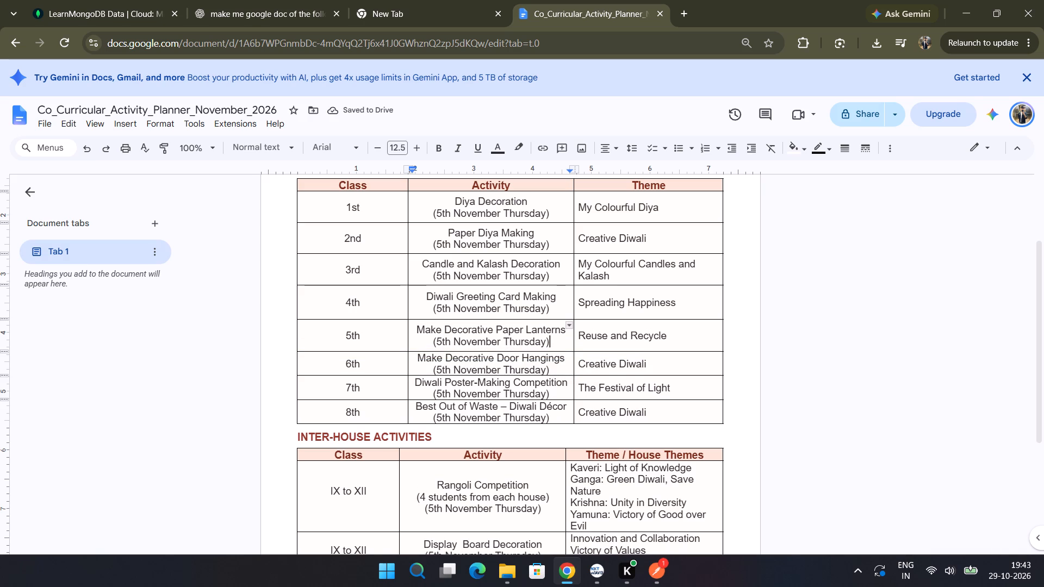
{"action": "left_click", "coordinate": [568, 374]}
{"action": "left_click_drag", "start_coordinate": [568, 374], "coordinate": [568, 383]}
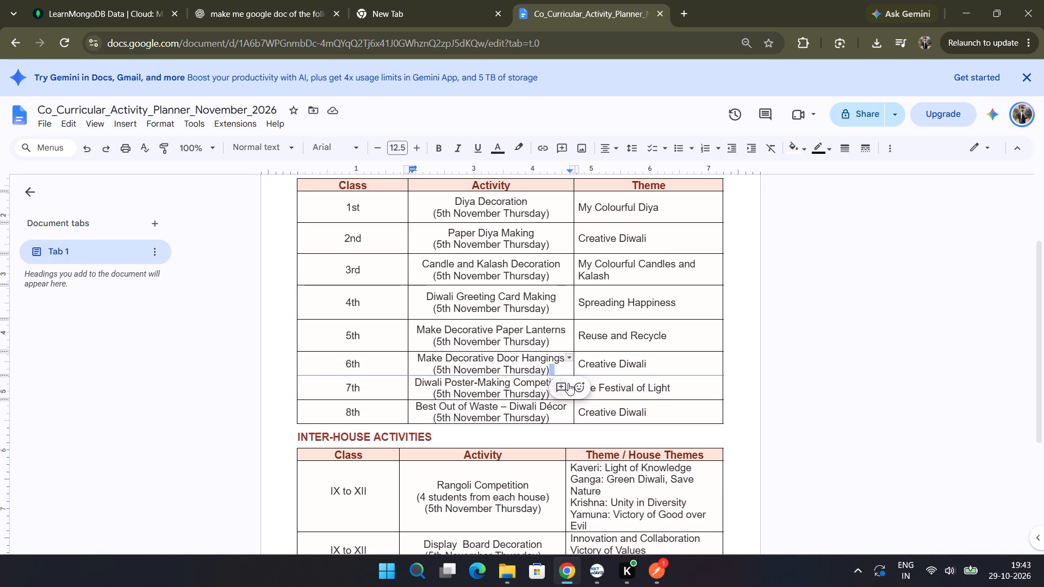
{"action": "left_click_drag", "start_coordinate": [568, 383], "coordinate": [568, 383]}
{"action": "left_click", "coordinate": [514, 376]}
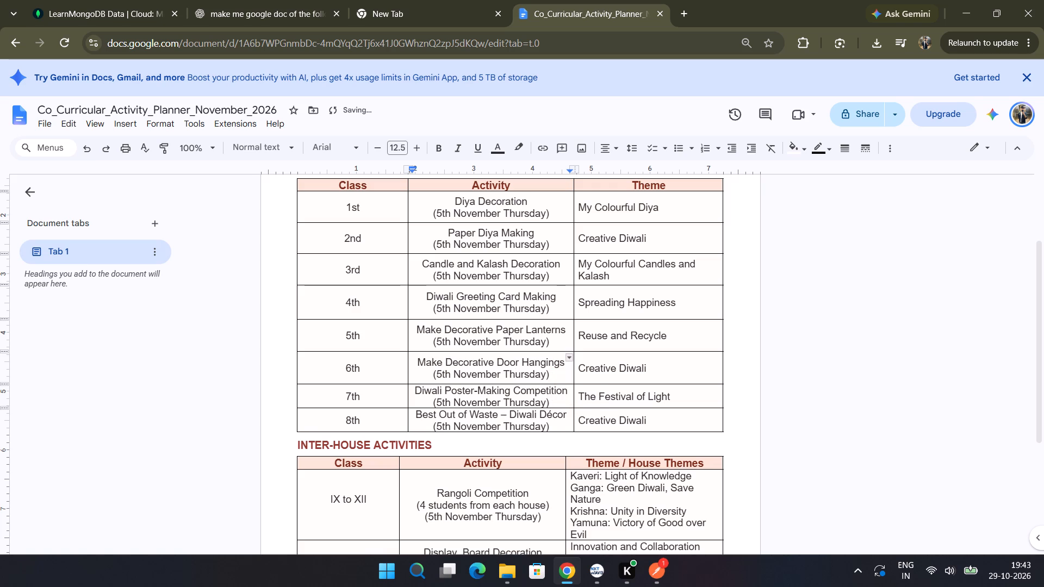
{"action": "left_click_drag", "start_coordinate": [565, 407], "coordinate": [565, 415]}
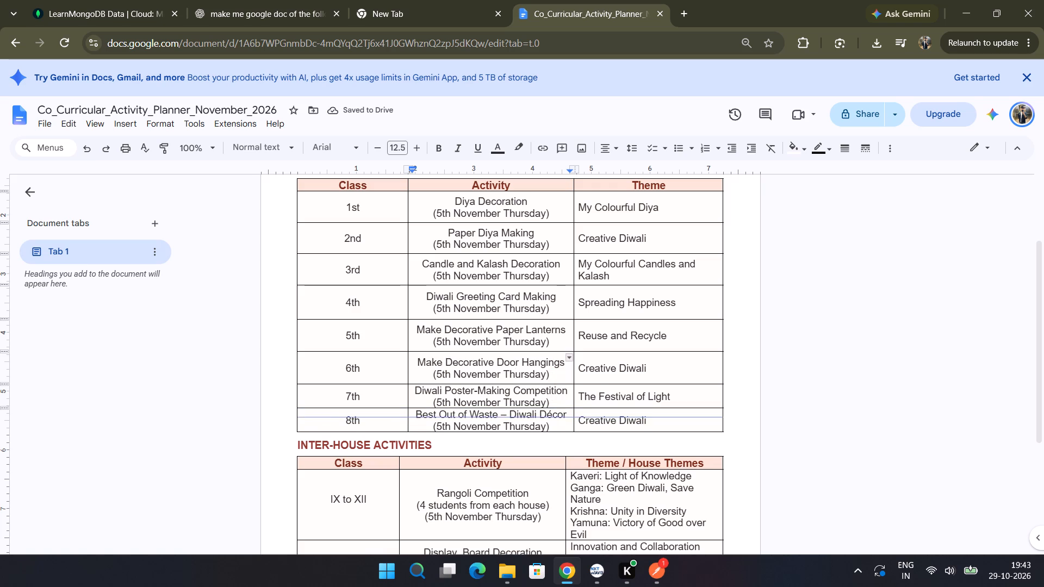
{"action": "left_click_drag", "start_coordinate": [565, 415], "coordinate": [565, 415]}
{"action": "left_click", "coordinate": [565, 437]}
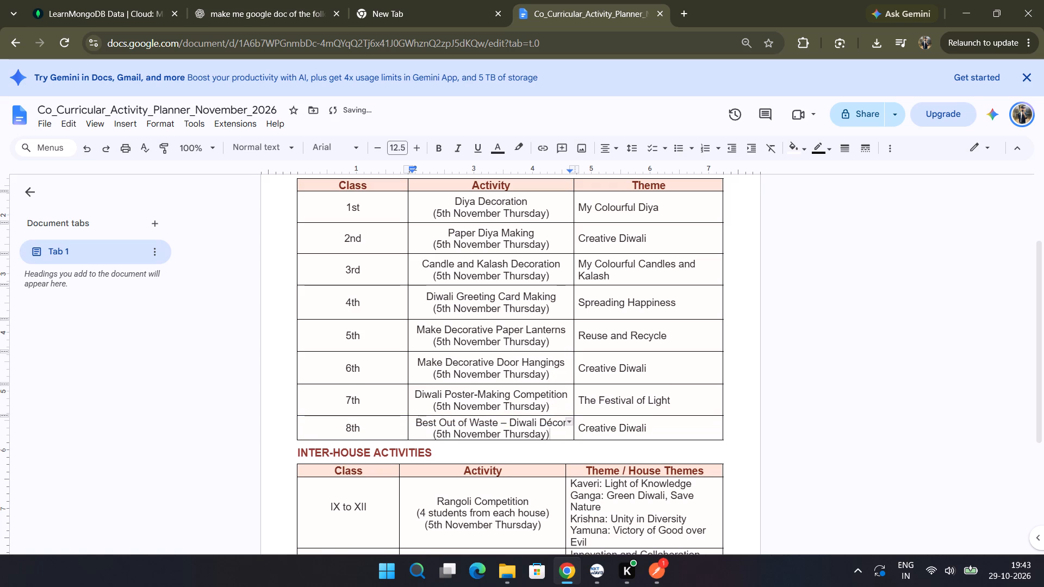
{"action": "left_click", "coordinate": [565, 440]}
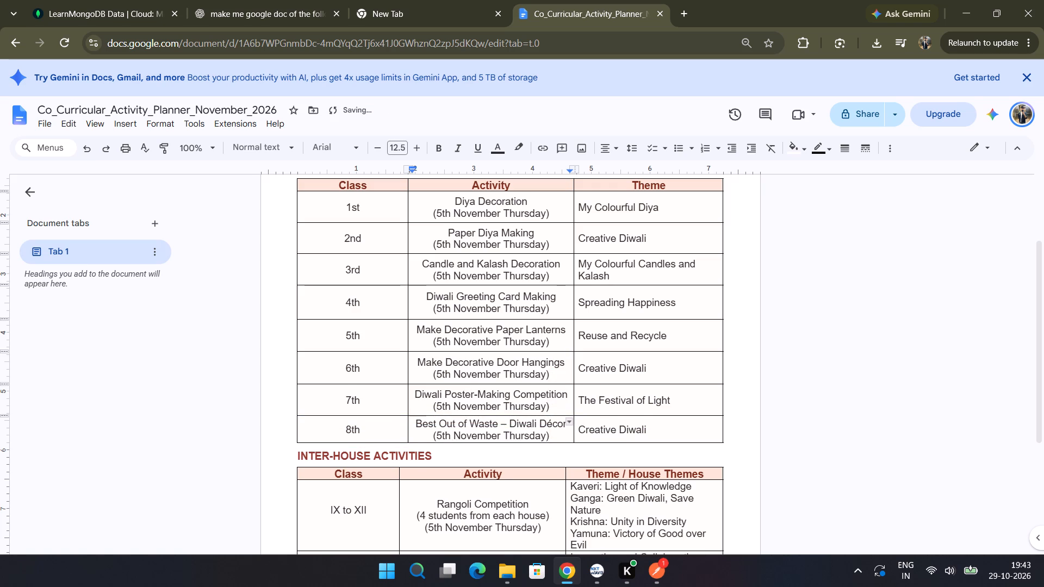
Download the finished activity planner as a PDF document.
{"action": "scroll", "coordinate": [698, 397], "scroll_direction": "down", "scroll_amount": 5}
{"action": "scroll", "coordinate": [698, 397], "scroll_direction": "up", "scroll_amount": 3}
{"action": "scroll", "coordinate": [698, 397], "scroll_direction": "down", "scroll_amount": 1}
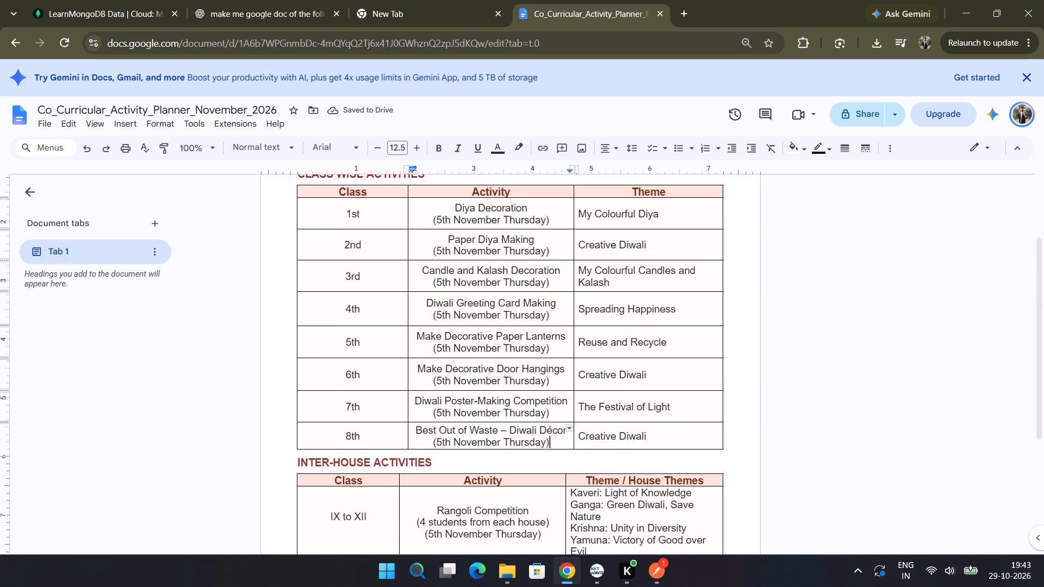
{"action": "left_click", "coordinate": [45, 124]}
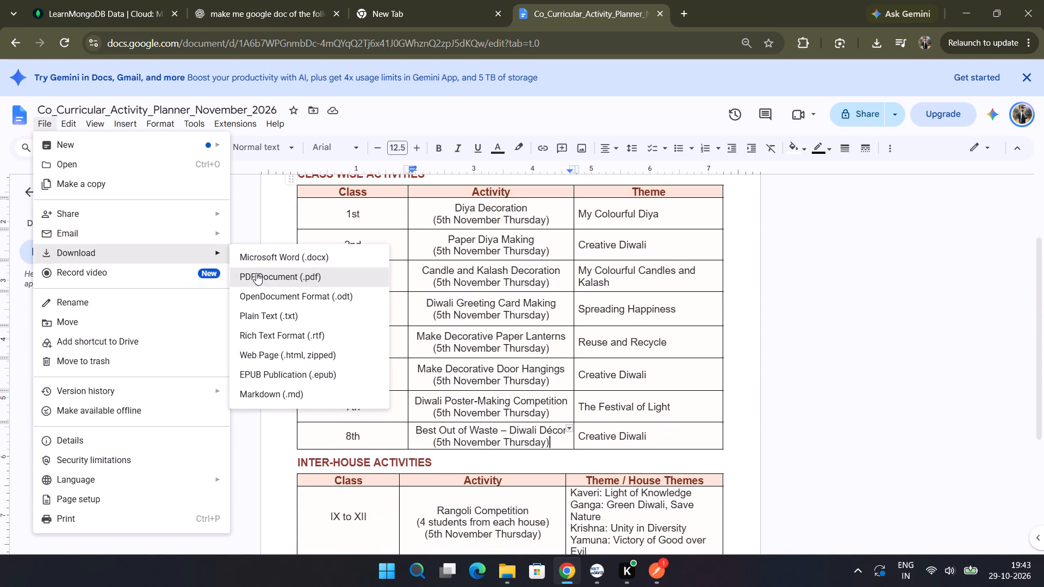
{"action": "left_click", "coordinate": [257, 273]}
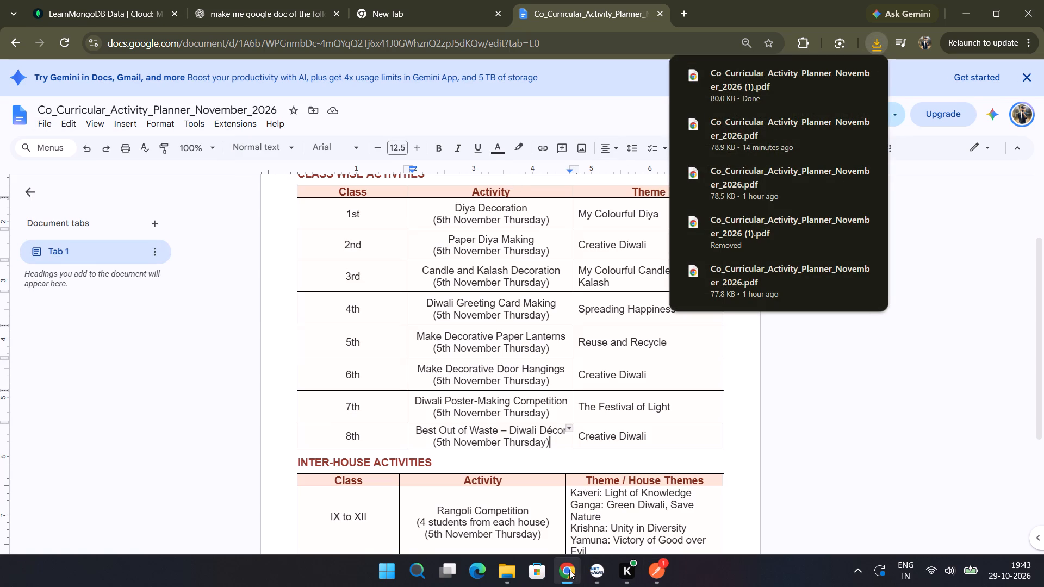
Search the computer for WhatsApp.
{"action": "type", "text": "wh"}
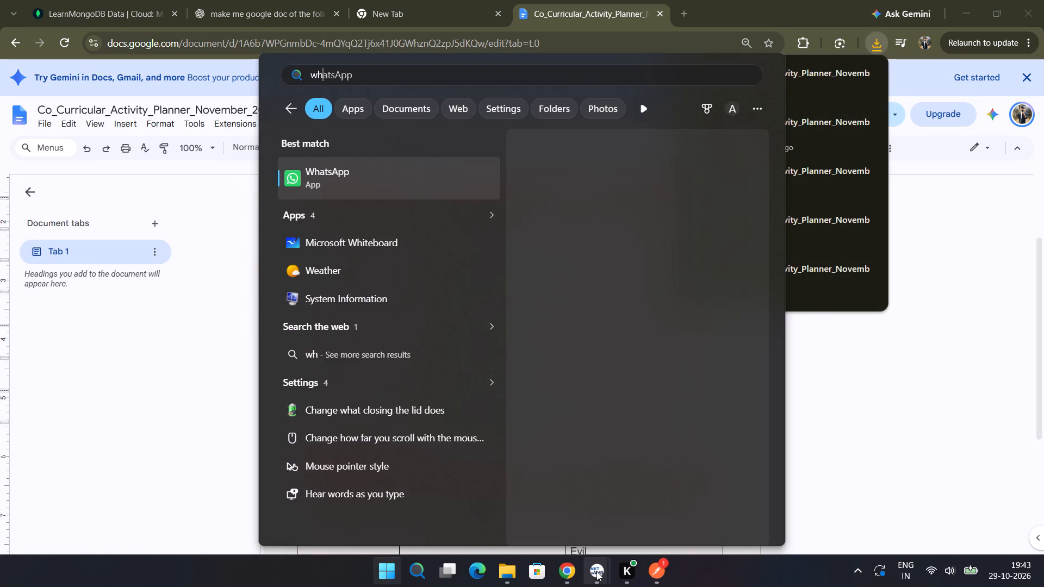
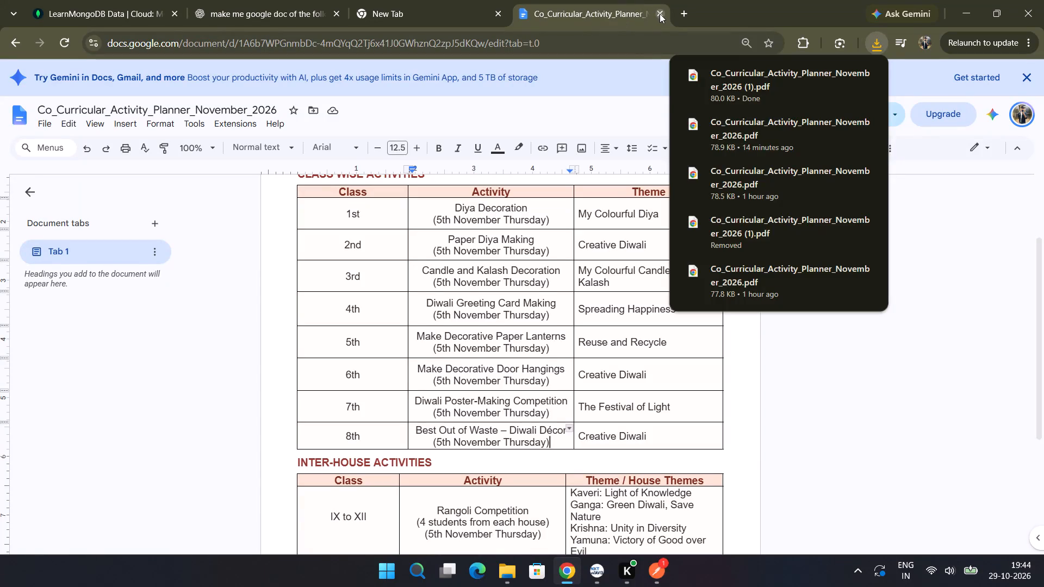
Close the Co_Curricular_Activity_Planner_November_2026 document in the browser.
{"action": "left_click", "coordinate": [660, 14]}
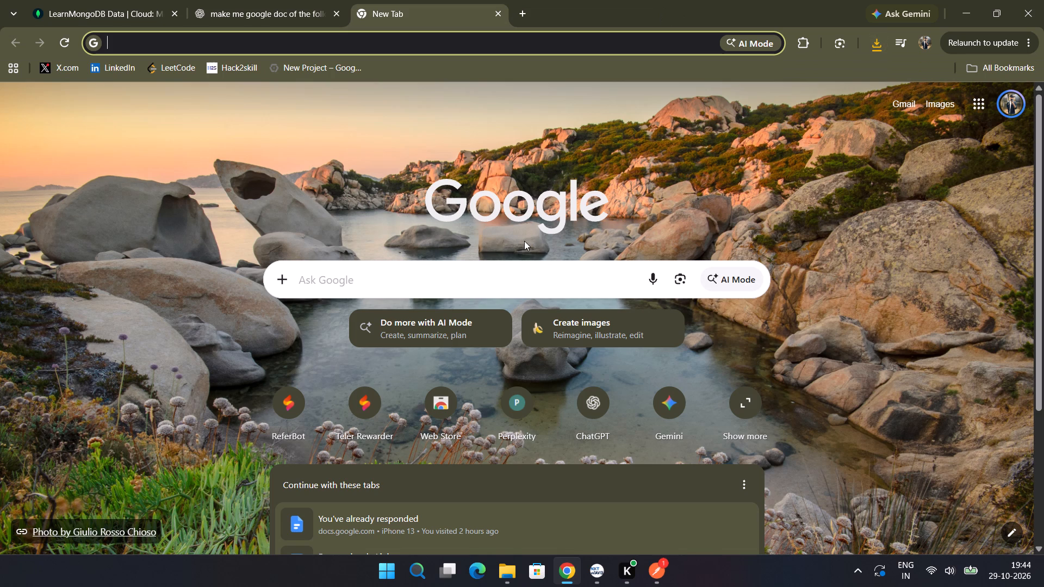
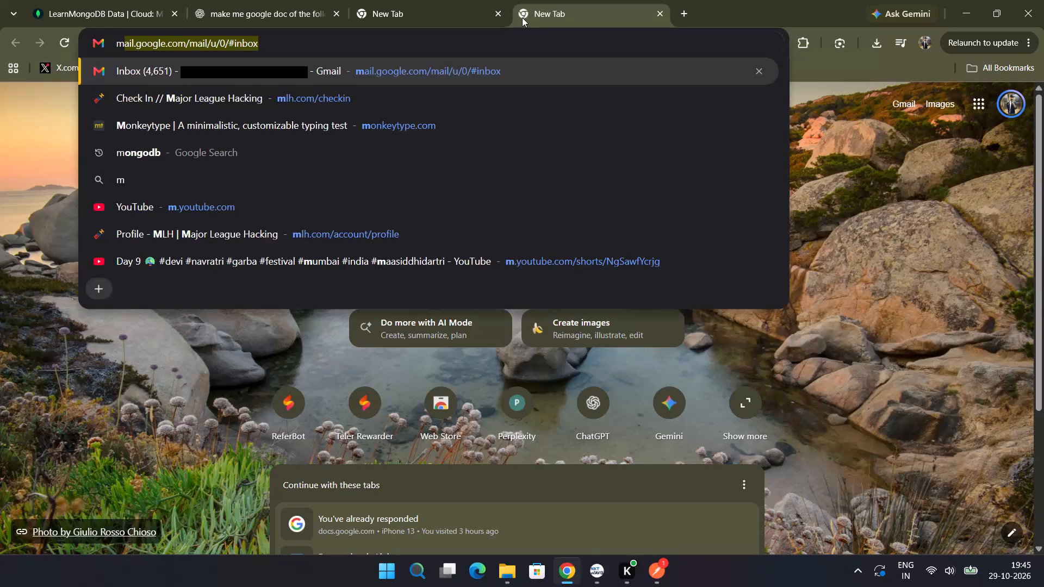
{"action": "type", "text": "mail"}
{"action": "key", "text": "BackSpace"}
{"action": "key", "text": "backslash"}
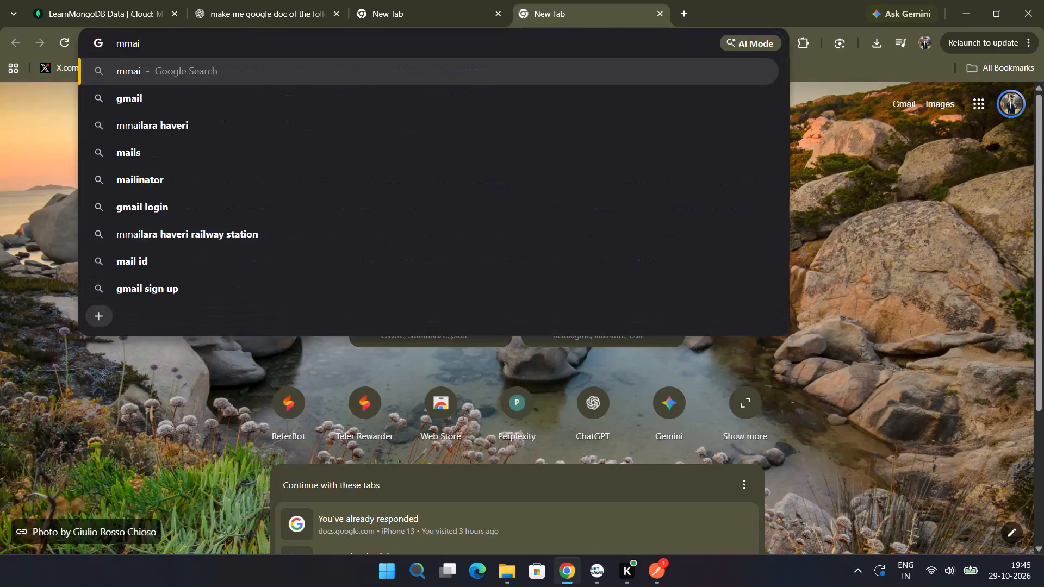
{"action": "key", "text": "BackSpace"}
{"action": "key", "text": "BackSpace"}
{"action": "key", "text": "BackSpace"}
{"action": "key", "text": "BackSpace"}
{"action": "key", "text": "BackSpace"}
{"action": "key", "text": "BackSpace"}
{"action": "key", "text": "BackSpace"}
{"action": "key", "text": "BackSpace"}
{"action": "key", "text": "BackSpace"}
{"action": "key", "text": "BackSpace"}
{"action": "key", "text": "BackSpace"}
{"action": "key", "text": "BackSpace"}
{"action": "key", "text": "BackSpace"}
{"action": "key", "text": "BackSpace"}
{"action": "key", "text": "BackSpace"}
Open the Gmail inbox at mail.google.com in the new browser tab.
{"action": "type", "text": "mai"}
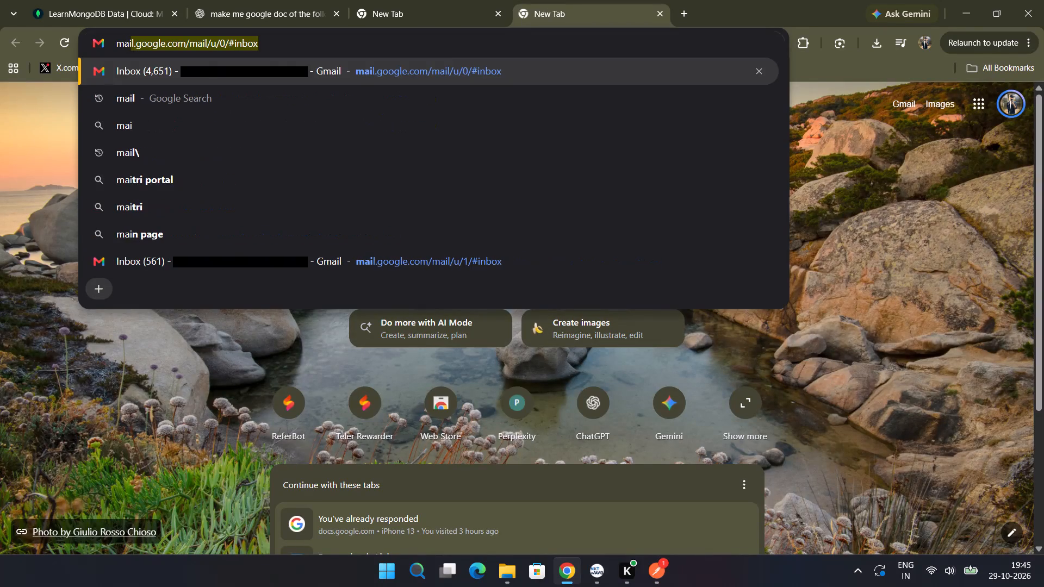
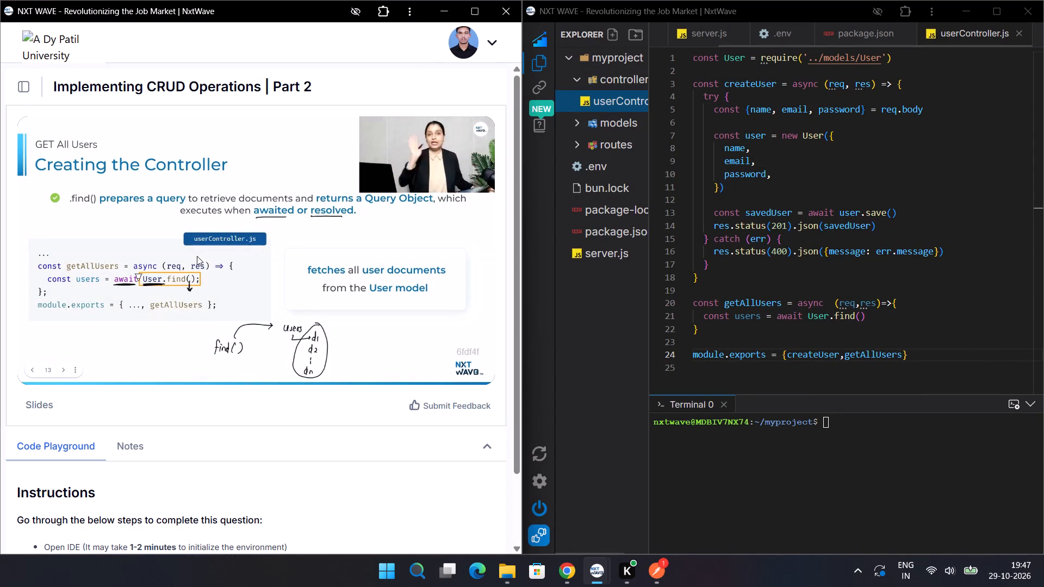
Resume the "Implementing CRUD Operations | Part 2" lecture video on creating the GET All Users controller.
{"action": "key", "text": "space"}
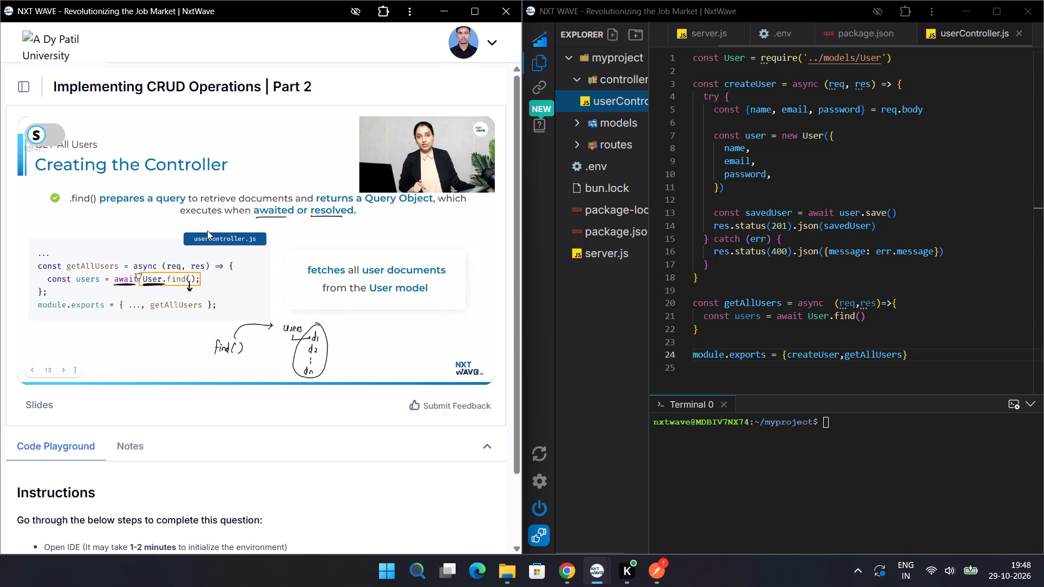
Search for grit in a new Chrome tab, open the GRIT Student Dashboard, and log in through the Learning Portal.
{"action": "left_click", "coordinate": [561, 572]}
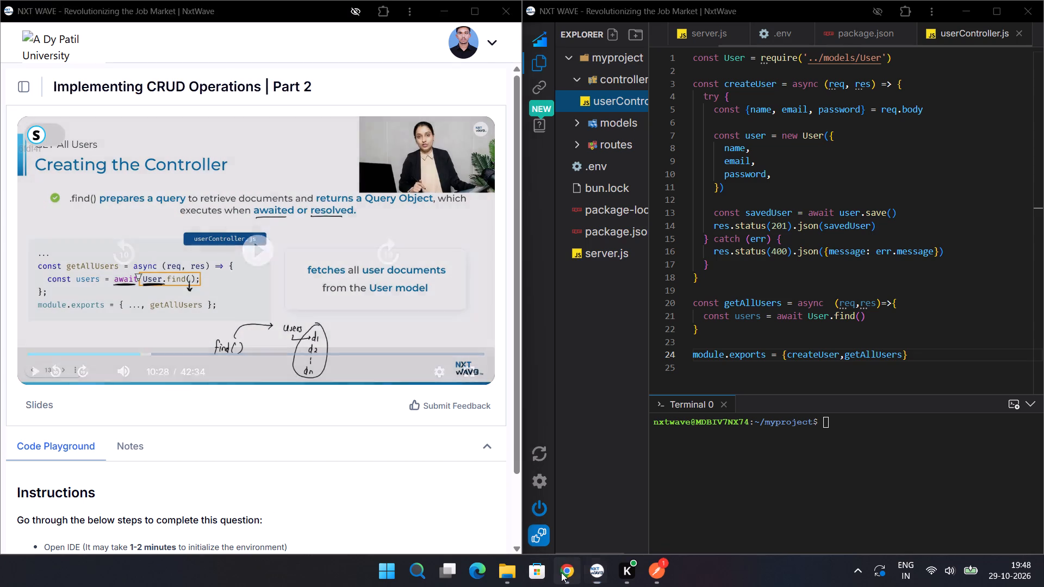
{"action": "left_click", "coordinate": [811, 15]}
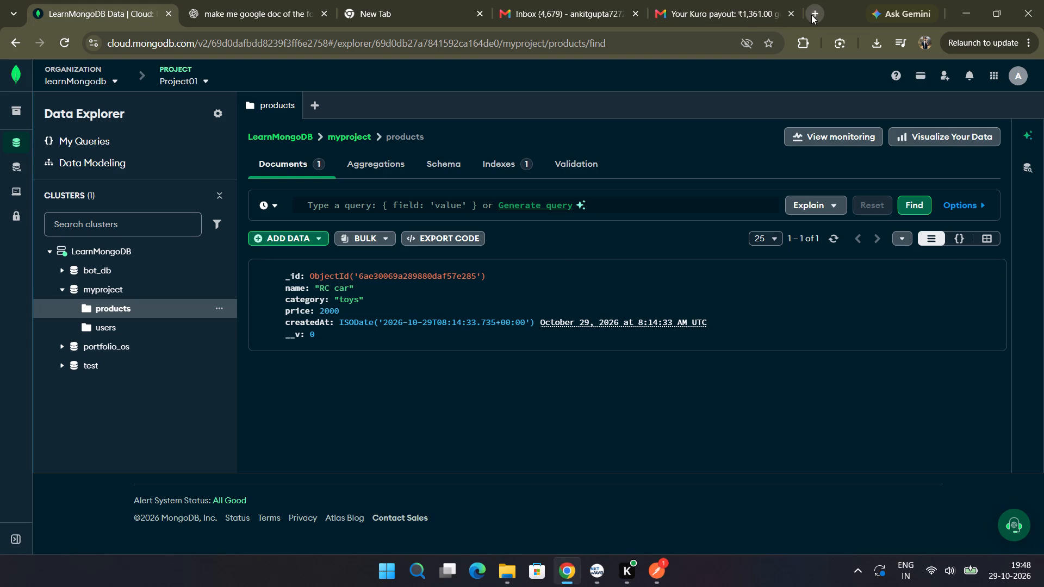
{"action": "key", "text": "t"}
{"action": "key", "text": "BackSpace"}
{"action": "key", "text": "BackSpace"}
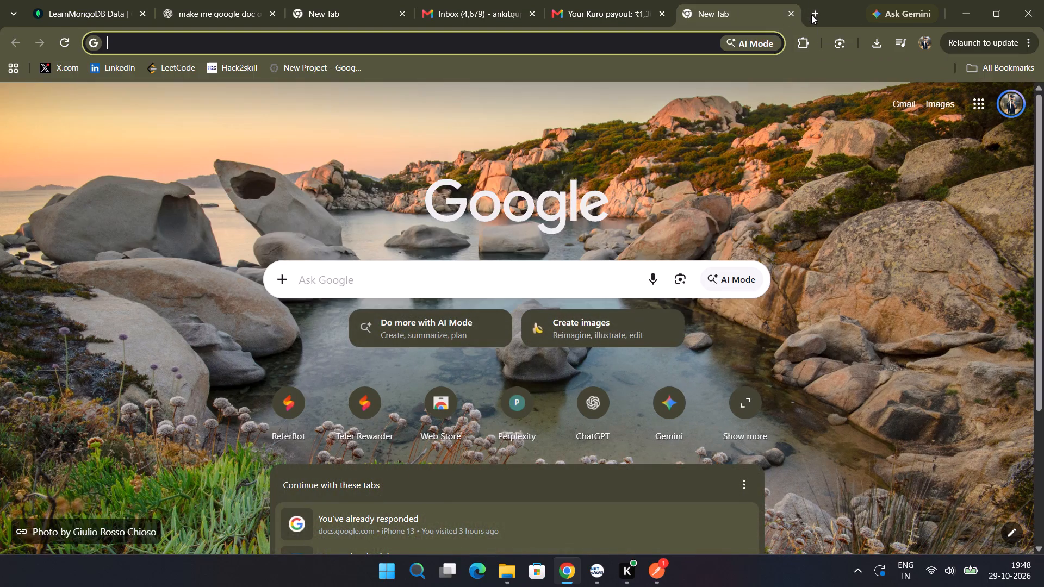
{"action": "key", "text": "BackSpace"}
{"action": "type", "text": "grit"}
{"action": "key", "text": "Return"}
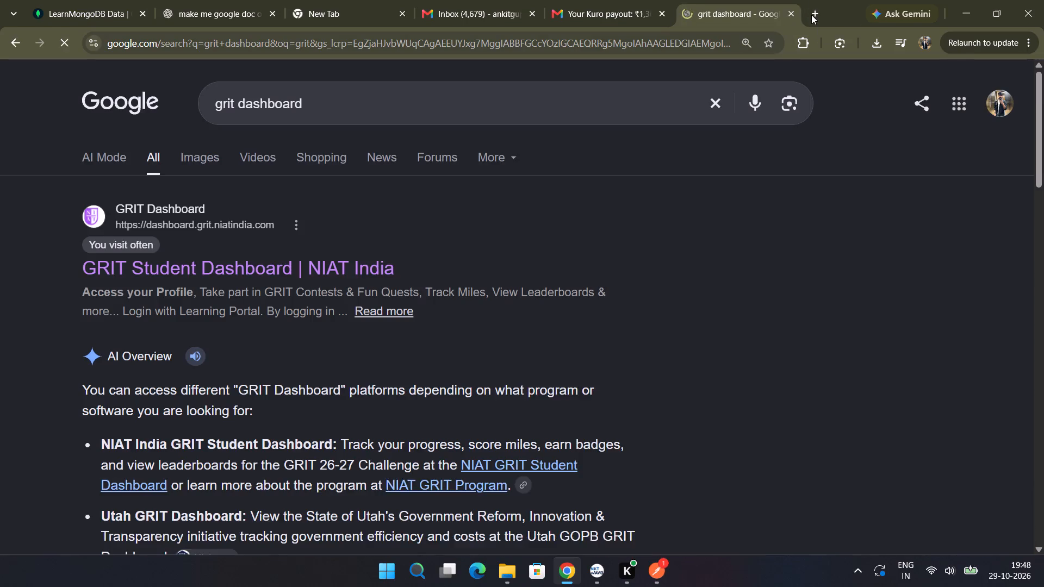
{"action": "left_click", "coordinate": [352, 264]}
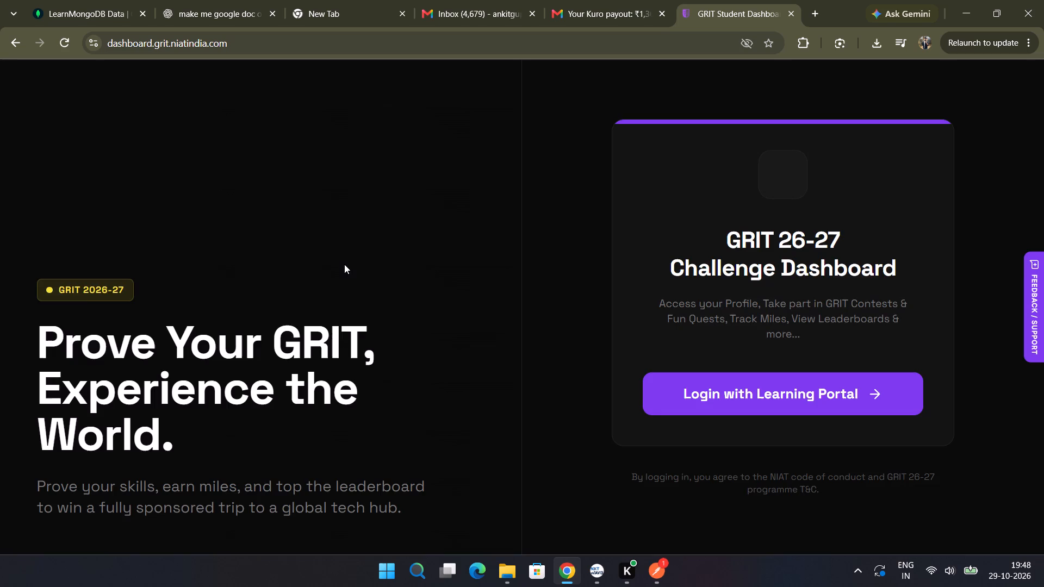
{"action": "left_click", "coordinate": [675, 391]}
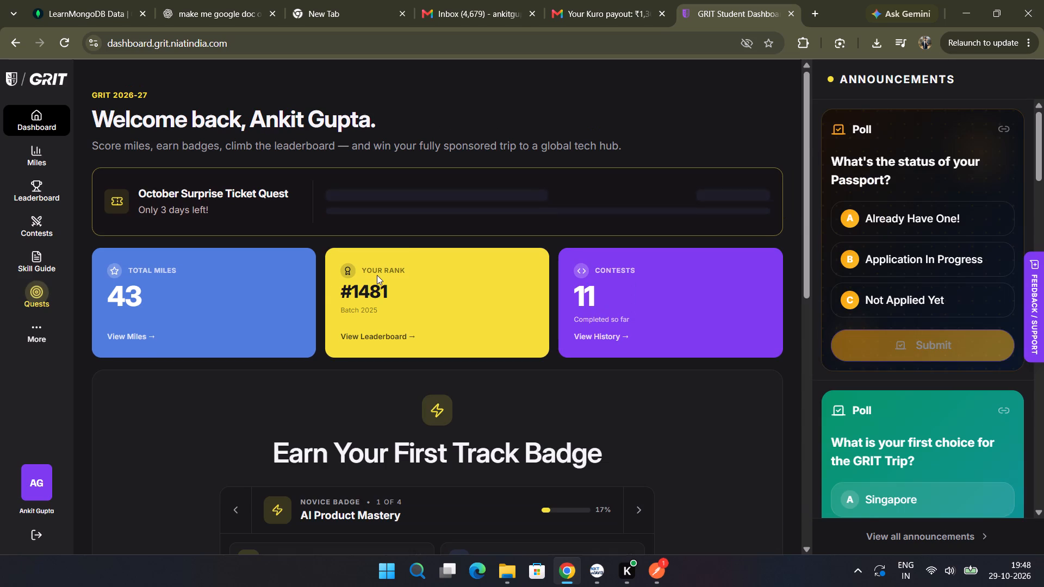
On the Contests page, start booking the 31-Oct-2026 1:30 PM slot with the Applied Gen AI Development skill.
{"action": "left_click", "coordinate": [28, 217]}
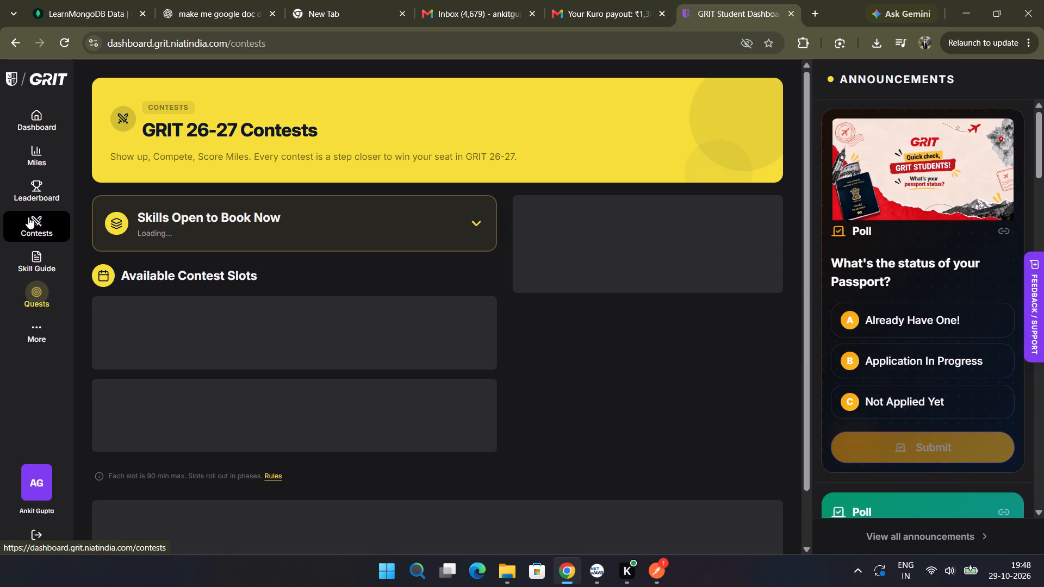
{"action": "scroll", "coordinate": [218, 293], "scroll_direction": "down", "scroll_amount": 1}
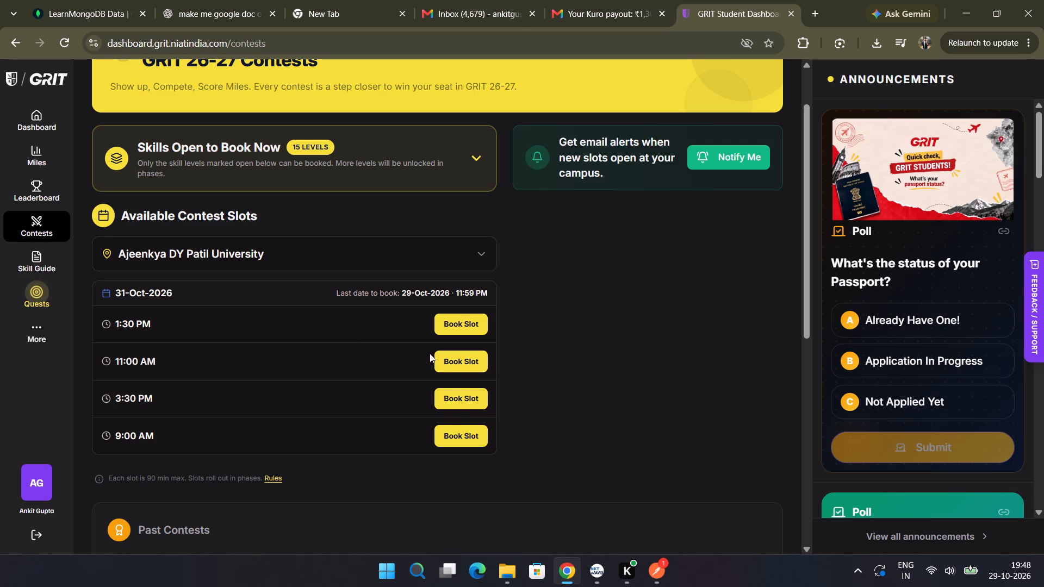
{"action": "scroll", "coordinate": [251, 391], "scroll_direction": "up", "scroll_amount": 1}
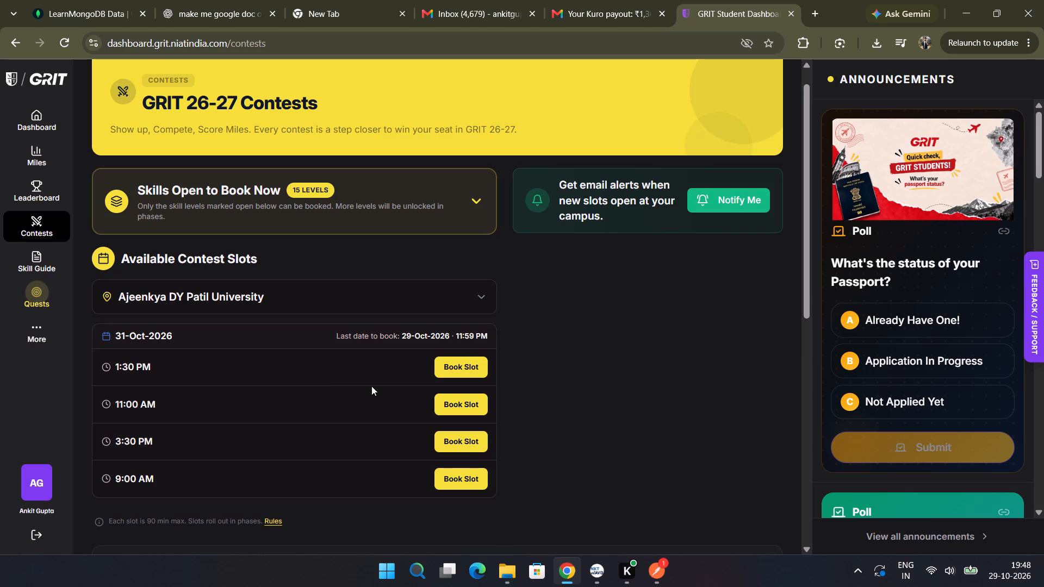
{"action": "left_click", "coordinate": [440, 366]}
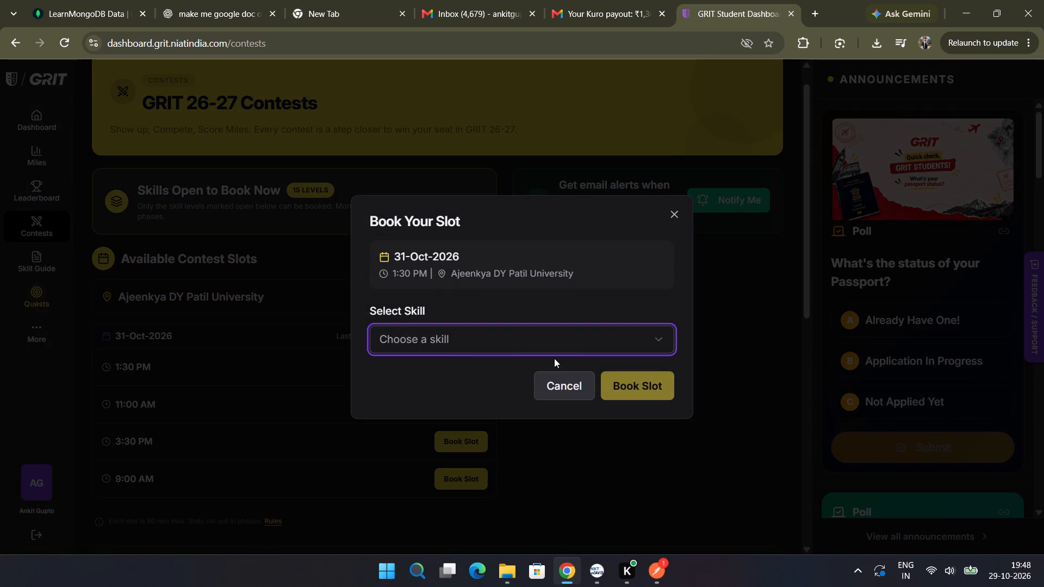
{"action": "left_click", "coordinate": [539, 338]}
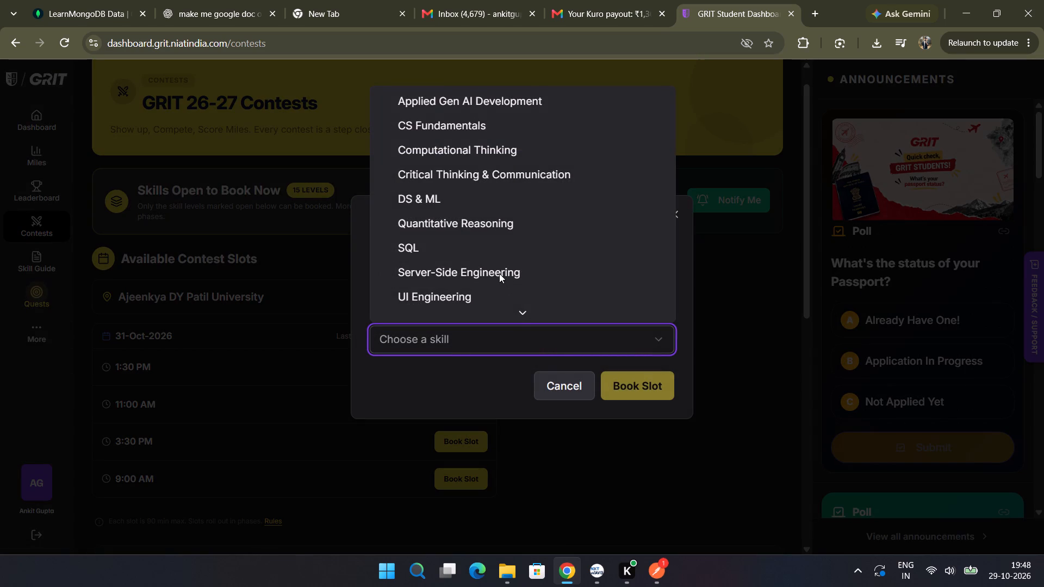
{"action": "scroll", "coordinate": [499, 204], "scroll_direction": "up", "scroll_amount": 1}
{"action": "left_click", "coordinate": [463, 103]}
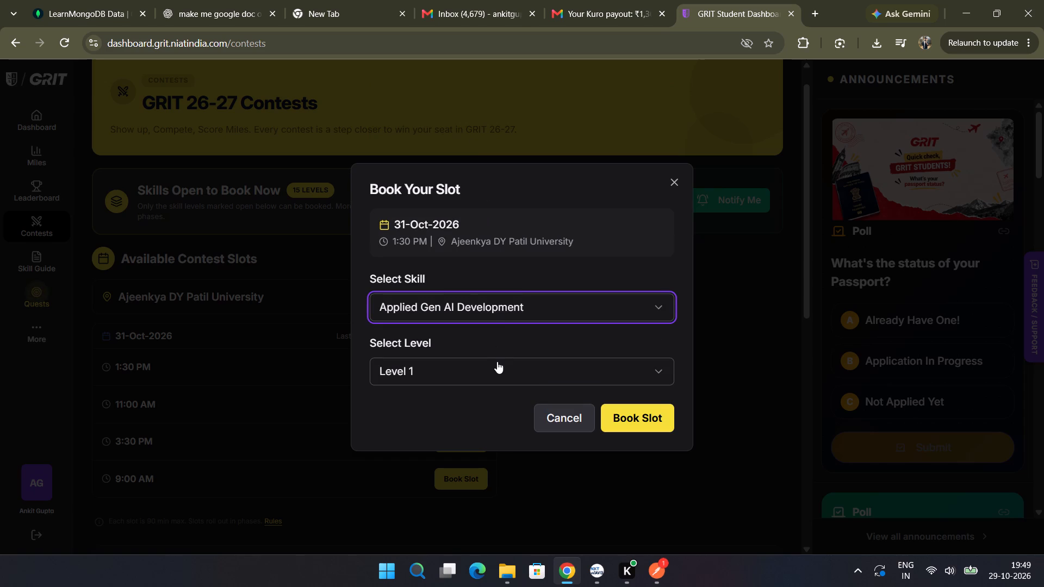
Change the skill in the slot booking to Computational Thinking.
{"action": "left_click", "coordinate": [497, 363]}
{"action": "left_click", "coordinate": [471, 304]}
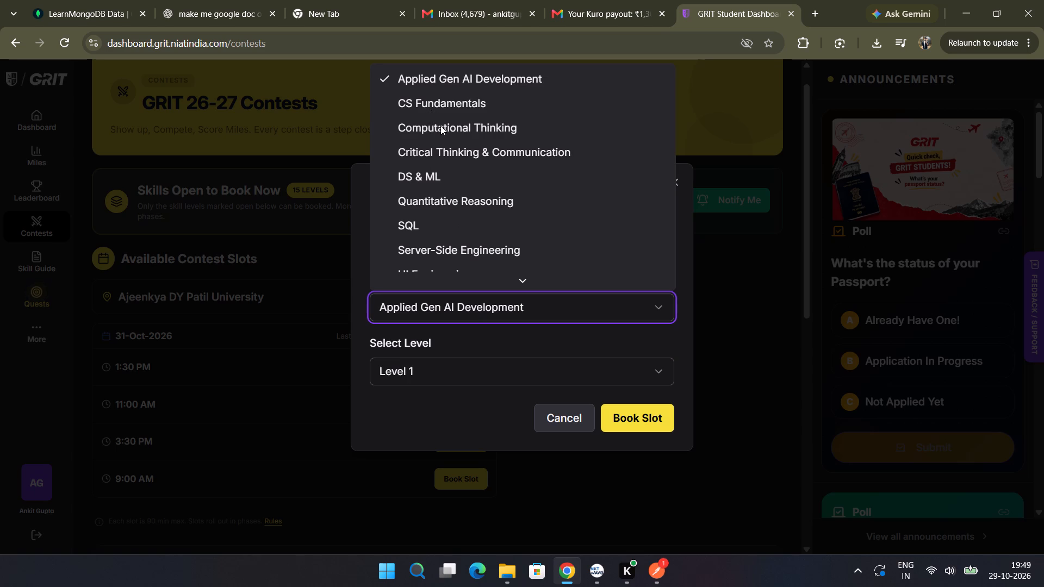
{"action": "scroll", "coordinate": [449, 183], "scroll_direction": "down", "scroll_amount": 1}
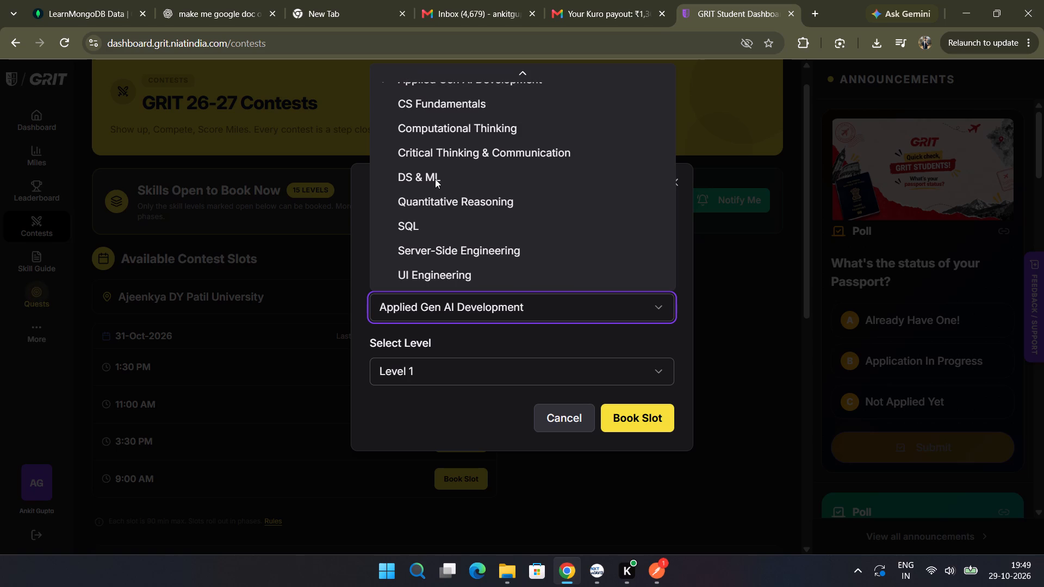
{"action": "scroll", "coordinate": [451, 159], "scroll_direction": "up", "scroll_amount": 1}
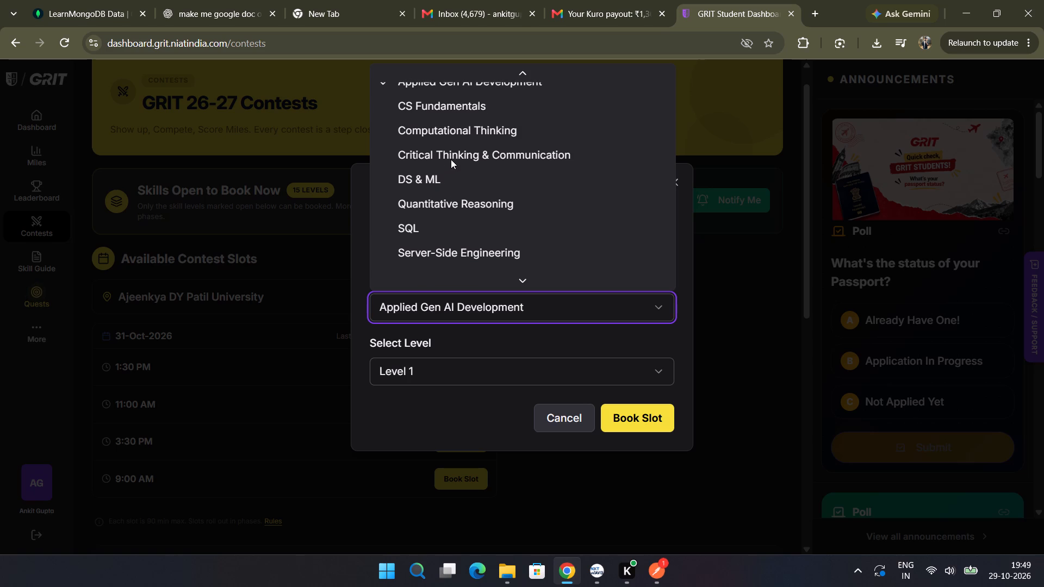
{"action": "scroll", "coordinate": [451, 159], "scroll_direction": "up", "scroll_amount": 1}
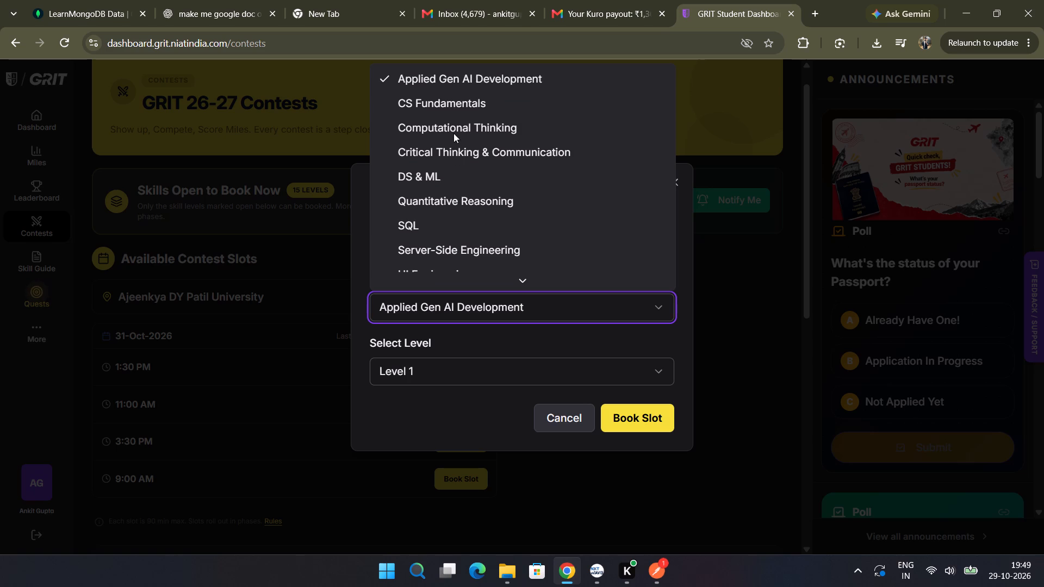
{"action": "left_click", "coordinate": [450, 128]}
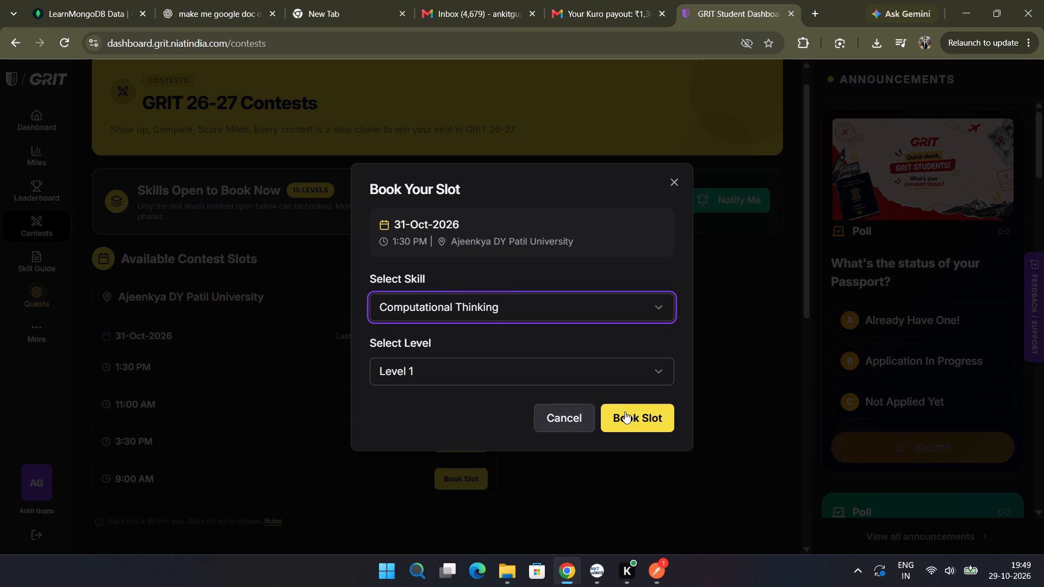
{"action": "left_click", "coordinate": [602, 315]}
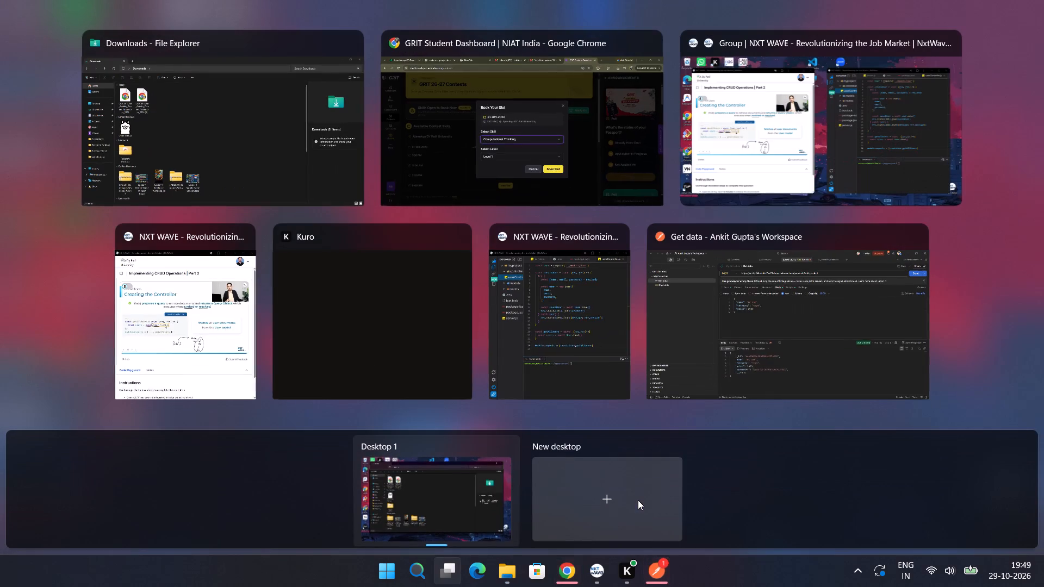
Switch back to the NxtWave window group with the CRUD operations lesson and the code editor.
{"action": "left_click", "coordinate": [762, 166]}
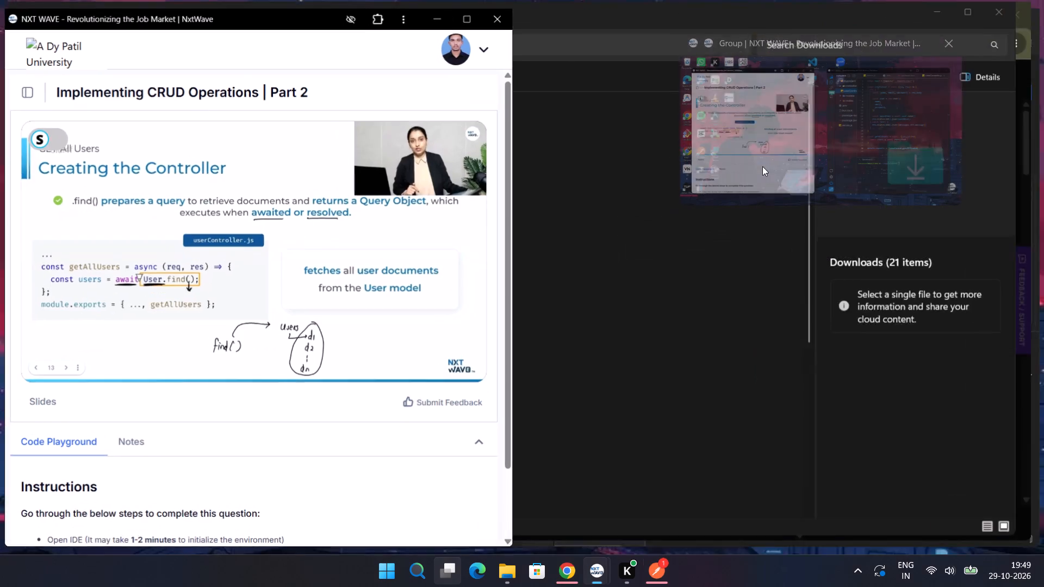